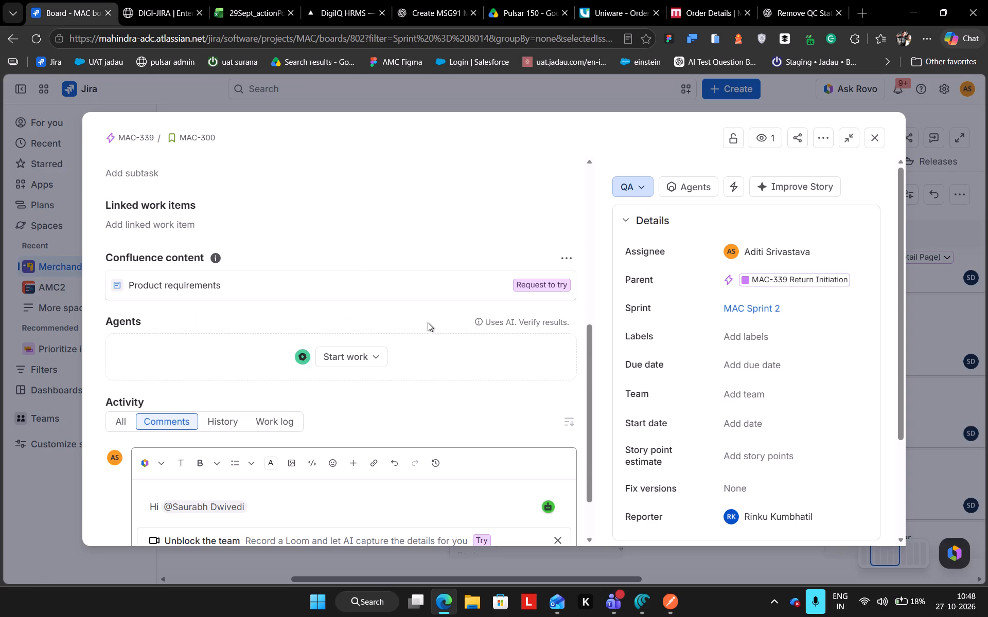
Continue the unsaved comment on MAC-300 after the mention with ", validated this ticket on Staging and" and leave the ticket.
{"action": "scroll", "coordinate": [358, 361], "scroll_direction": "up", "scroll_amount": 5}
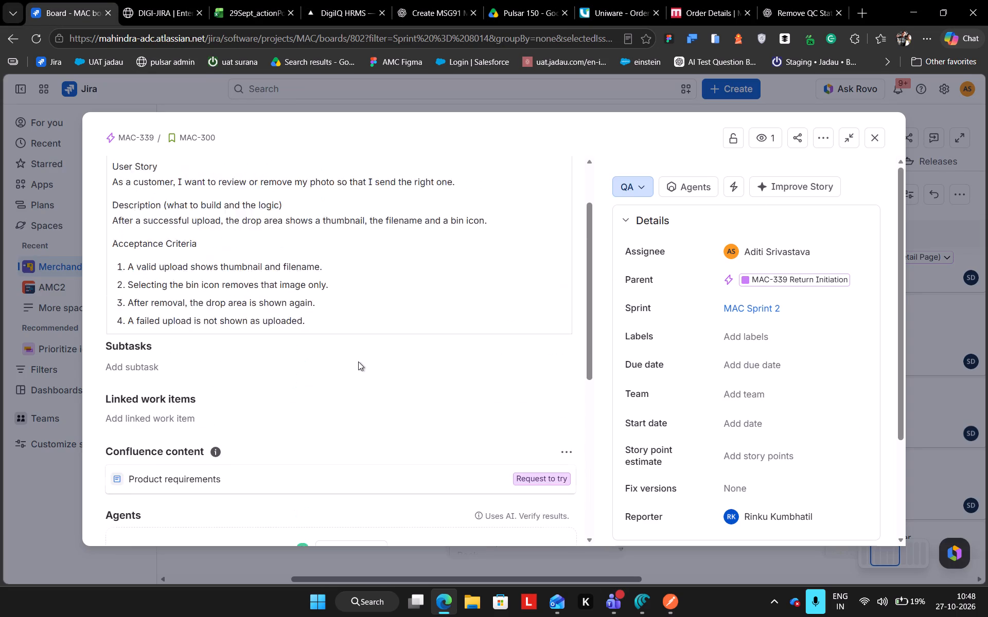
{"action": "scroll", "coordinate": [358, 361], "scroll_direction": "up", "scroll_amount": 2}
{"action": "scroll", "coordinate": [358, 361], "scroll_direction": "down", "scroll_amount": 10}
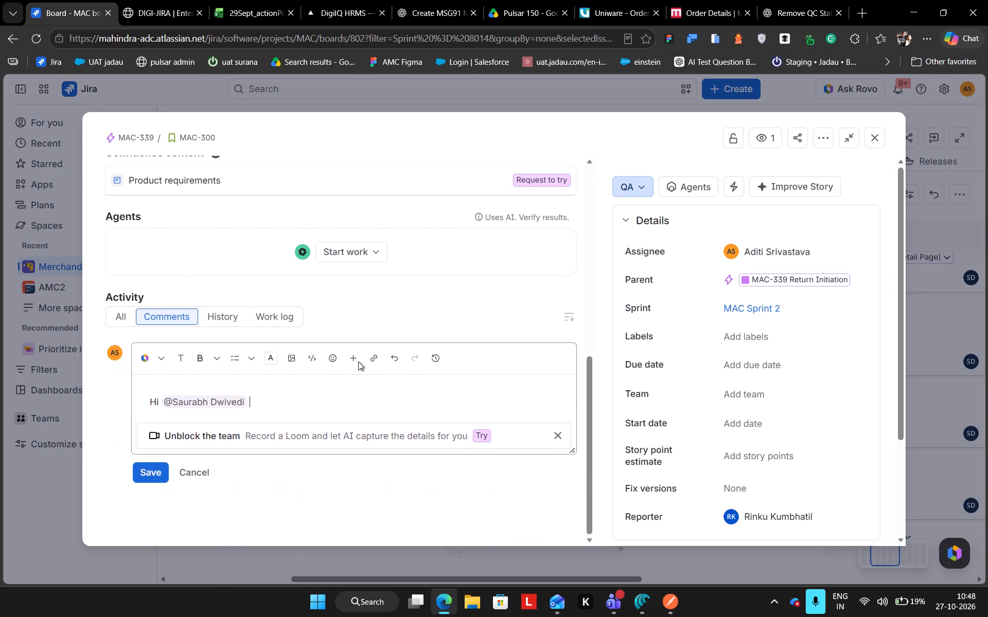
{"action": "scroll", "coordinate": [358, 361], "scroll_direction": "up", "scroll_amount": 6}
{"action": "scroll", "coordinate": [358, 361], "scroll_direction": "down", "scroll_amount": 9}
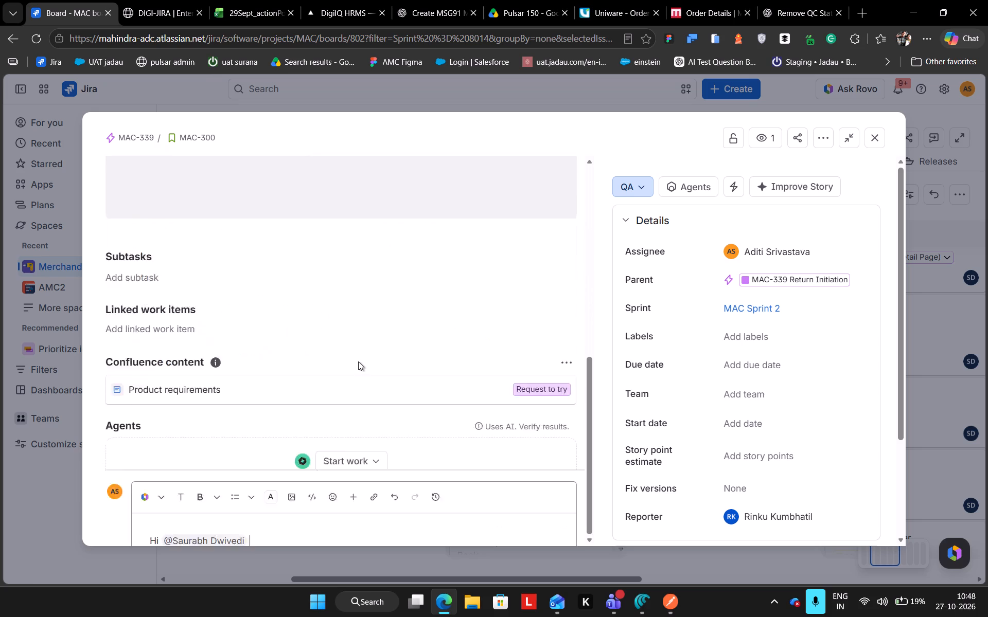
{"action": "key", "text": "BackSpace"}
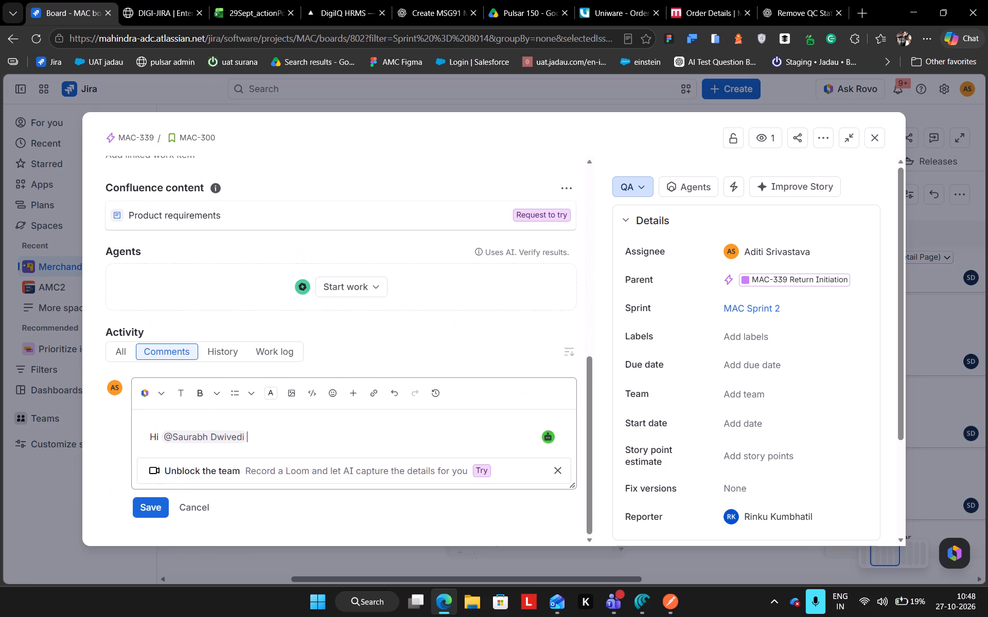
{"action": "type", "text": ", validated this ticket on Staging"}
{"action": "key", "text": "space"}
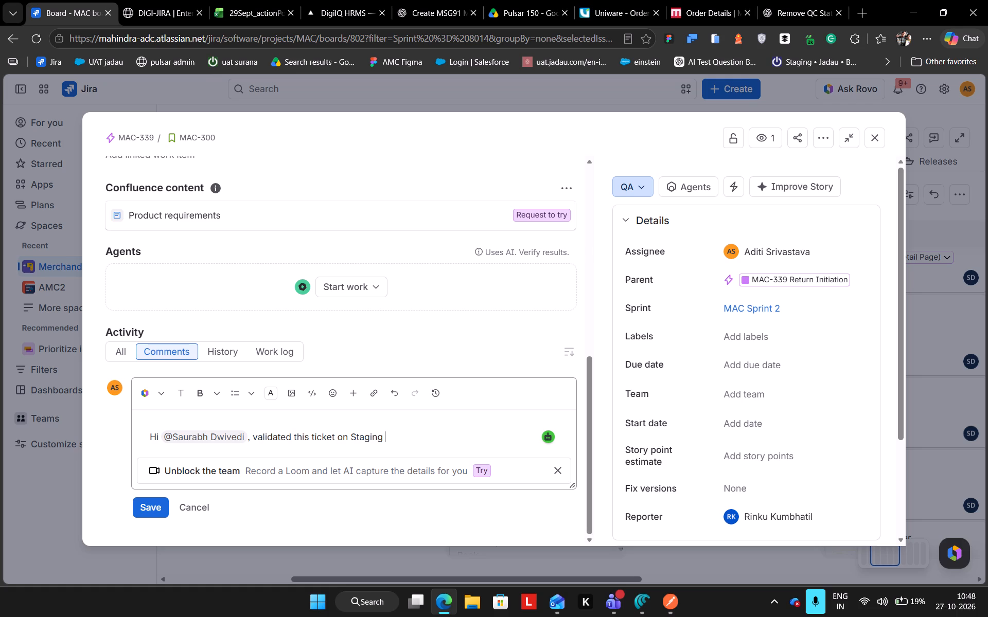
{"action": "type", "text": "nad"}
{"action": "key", "text": "BackSpace"}
{"action": "key", "text": "BackSpace"}
{"action": "key", "text": "BackSpace"}
{"action": "type", "text": "and"}
{"action": "key", "text": "space"}
{"action": "left_click", "coordinate": [64, 531]}
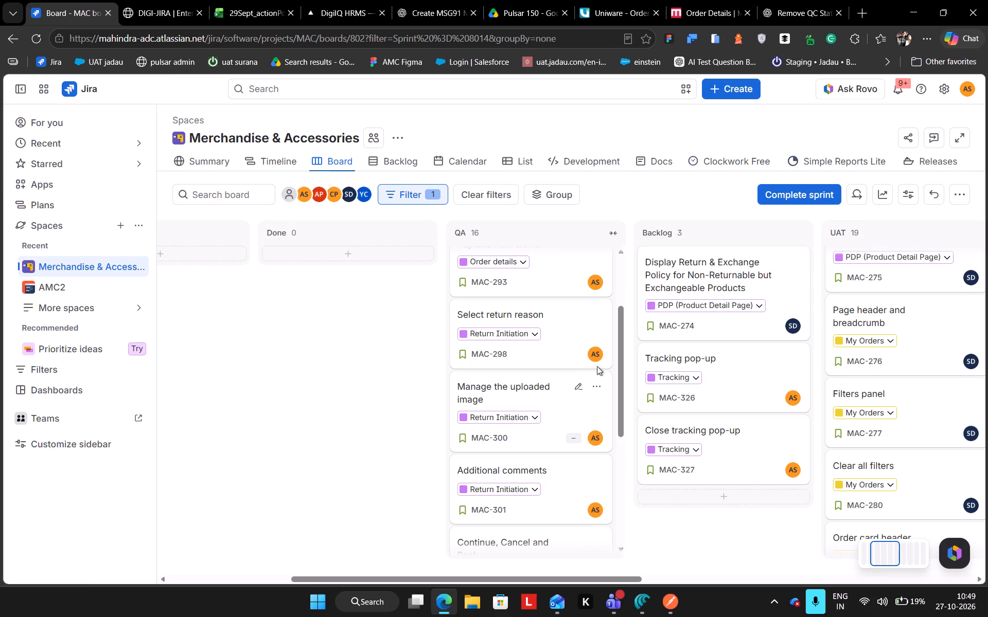
Add MAC Sprint 1 to the board's sprint filter alongside MAC Sprint 2.
{"action": "scroll", "coordinate": [306, 393], "scroll_direction": "right", "scroll_amount": 6}
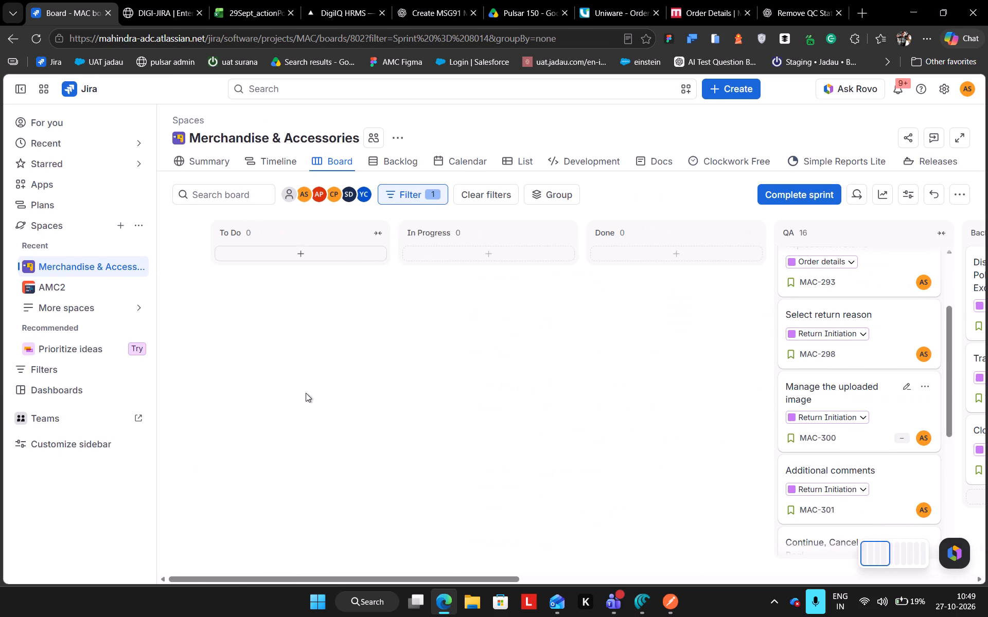
{"action": "scroll", "coordinate": [306, 393], "scroll_direction": "left", "scroll_amount": 5}
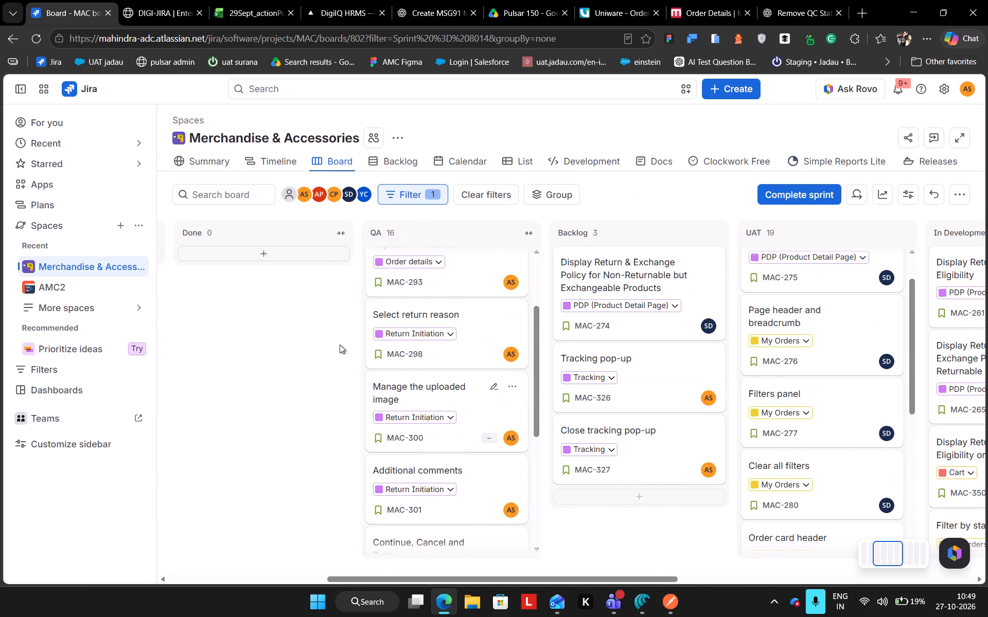
{"action": "left_click", "coordinate": [410, 199]}
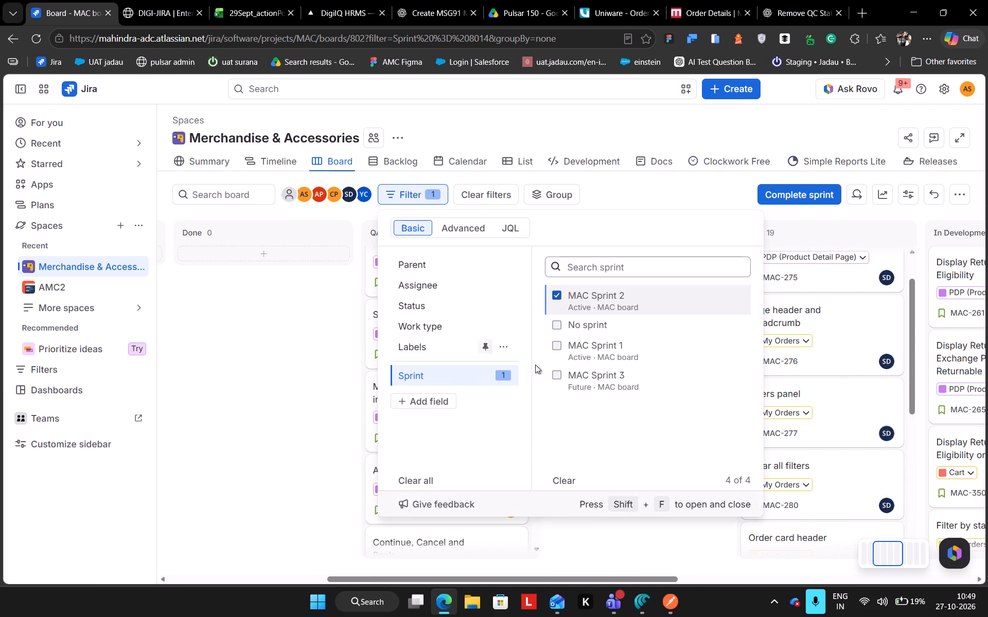
{"action": "left_click", "coordinate": [554, 343]}
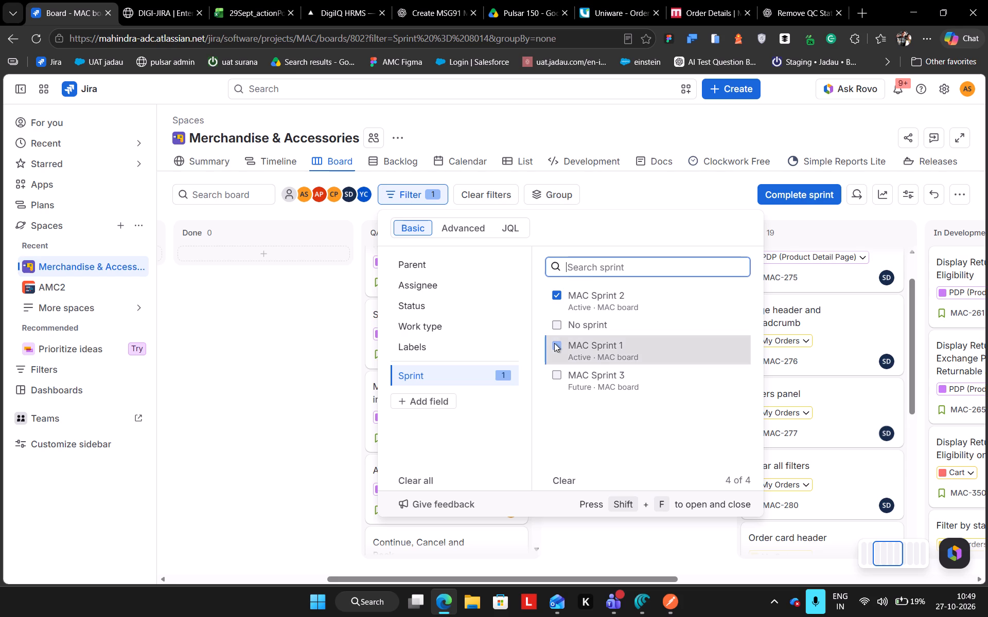
{"action": "left_click", "coordinate": [265, 389]}
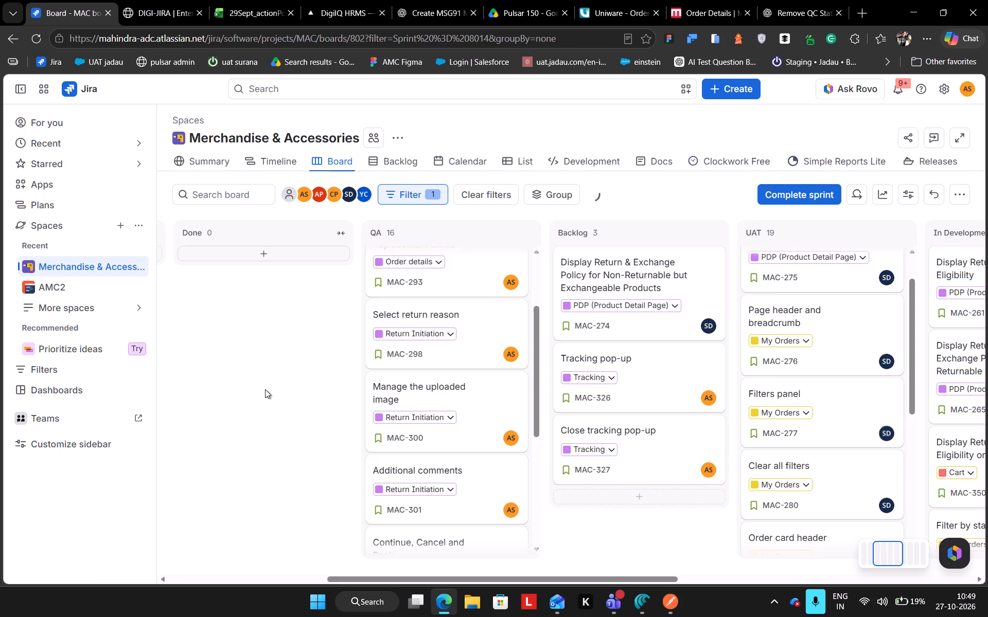
Look through the bug tickets in the board's To Do column.
{"action": "scroll", "coordinate": [265, 389], "scroll_direction": "right", "scroll_amount": 4}
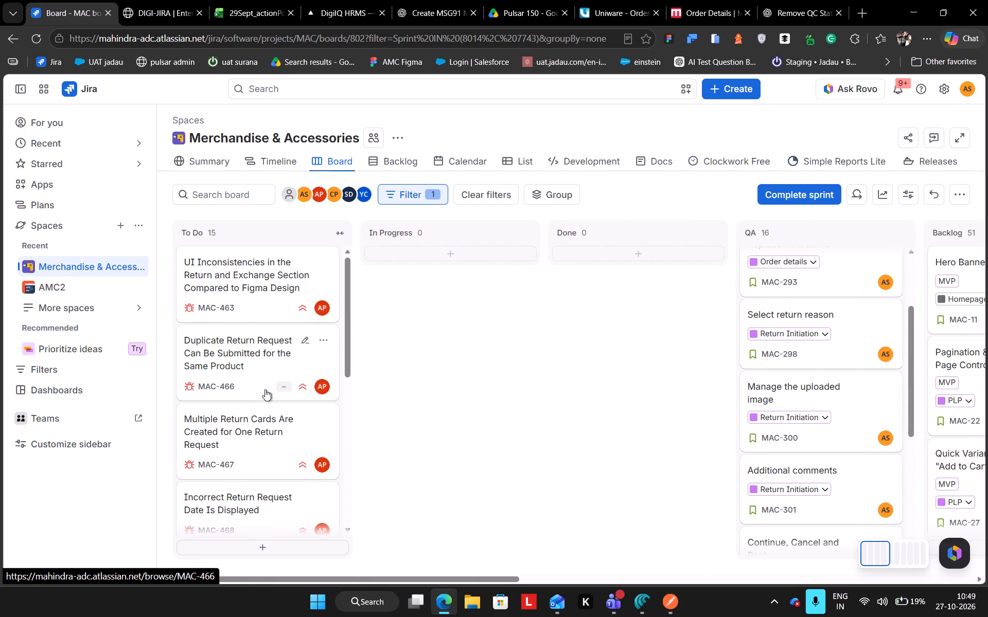
{"action": "scroll", "coordinate": [265, 389], "scroll_direction": "down", "scroll_amount": 5}
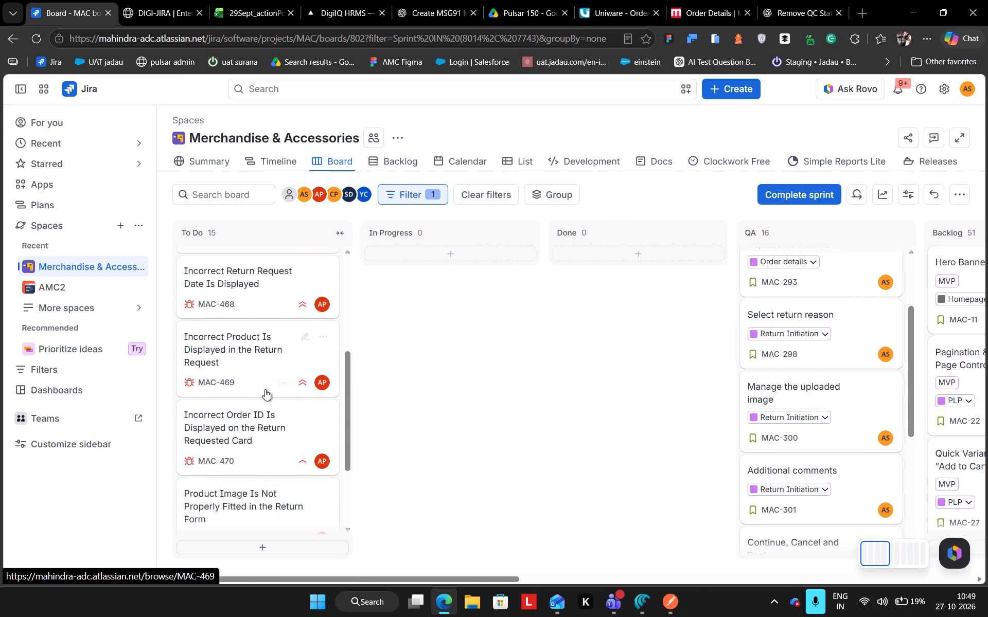
{"action": "scroll", "coordinate": [265, 389], "scroll_direction": "down", "scroll_amount": 6}
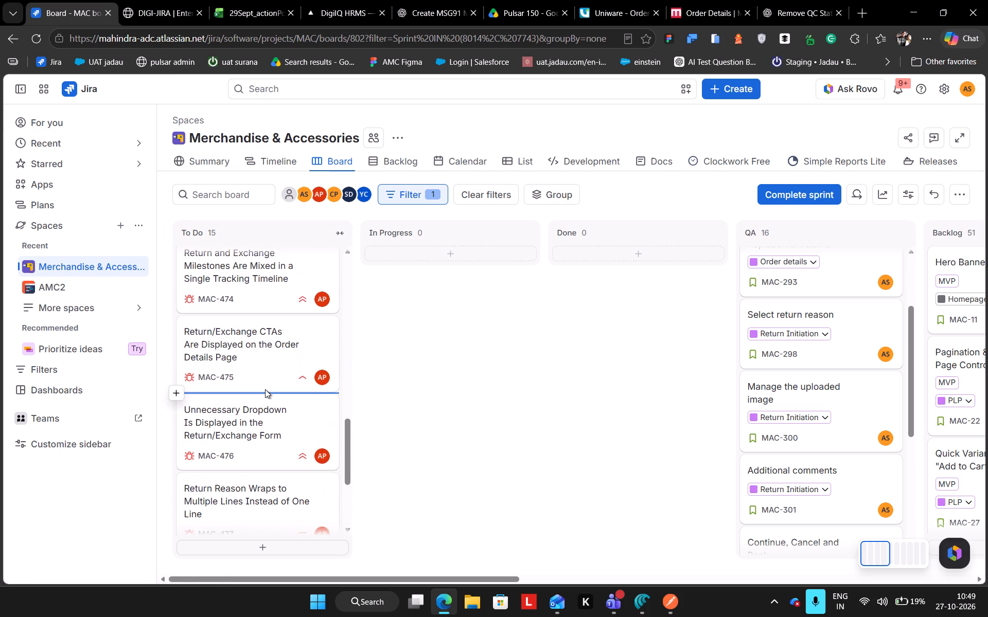
{"action": "scroll", "coordinate": [265, 389], "scroll_direction": "down", "scroll_amount": 8}
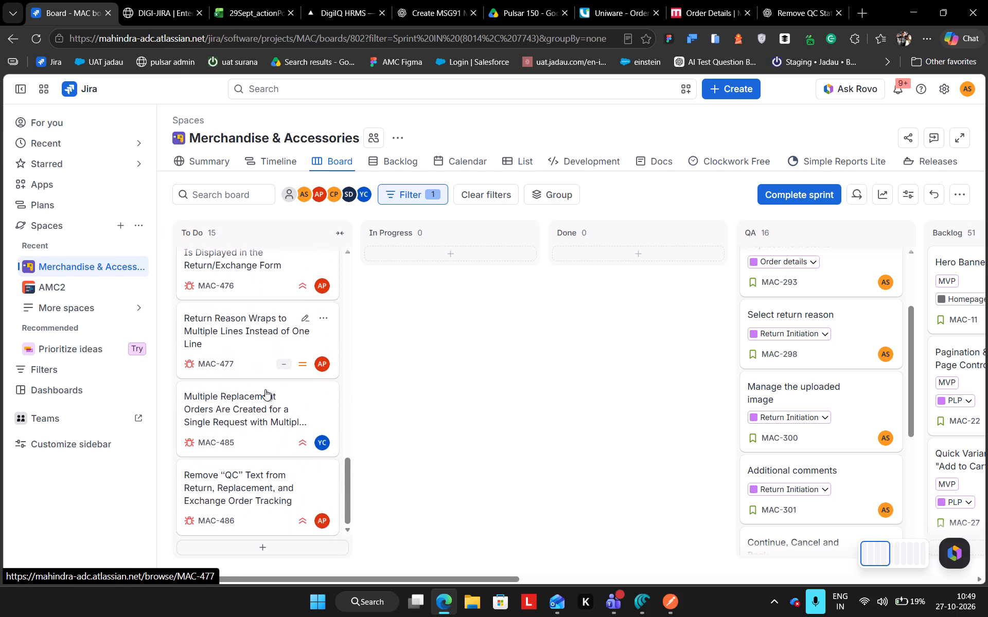
{"action": "scroll", "coordinate": [265, 389], "scroll_direction": "down", "scroll_amount": 5}
{"action": "scroll", "coordinate": [265, 389], "scroll_direction": "up", "scroll_amount": 6}
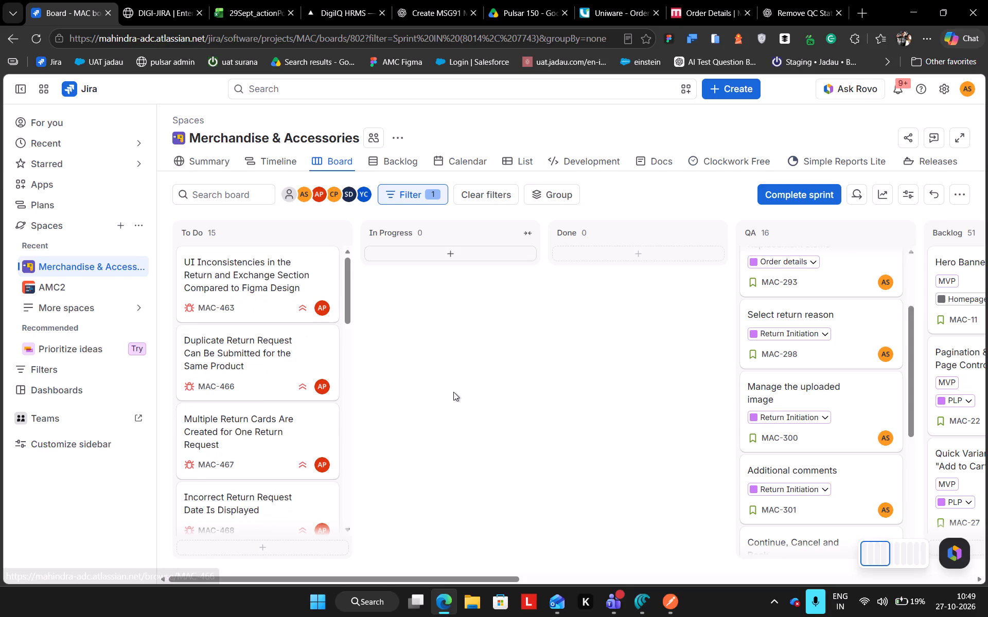
Look through the tickets in the board's QA column.
{"action": "scroll", "coordinate": [453, 392], "scroll_direction": "left", "scroll_amount": 5}
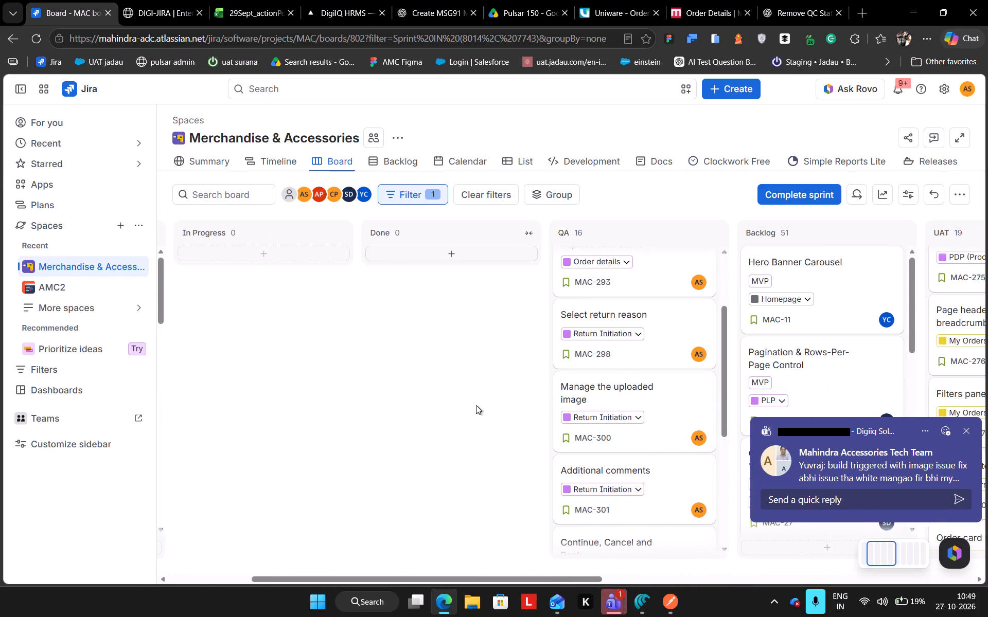
{"action": "scroll", "coordinate": [476, 405], "scroll_direction": "left", "scroll_amount": 2}
{"action": "scroll", "coordinate": [476, 405], "scroll_direction": "down", "scroll_amount": 6}
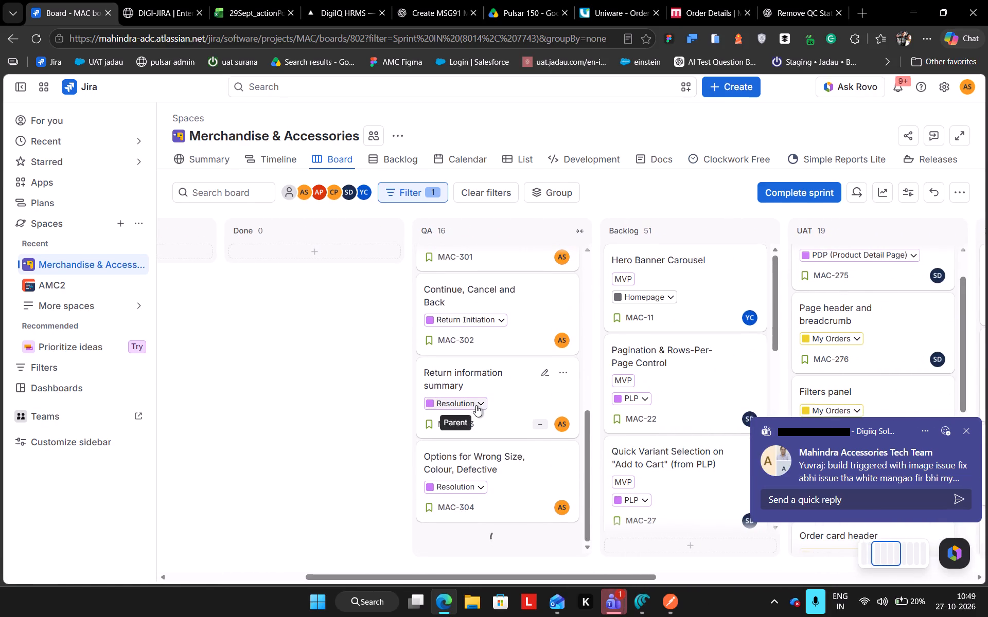
{"action": "scroll", "coordinate": [476, 405], "scroll_direction": "down", "scroll_amount": 1}
{"action": "scroll", "coordinate": [476, 405], "scroll_direction": "up", "scroll_amount": 8}
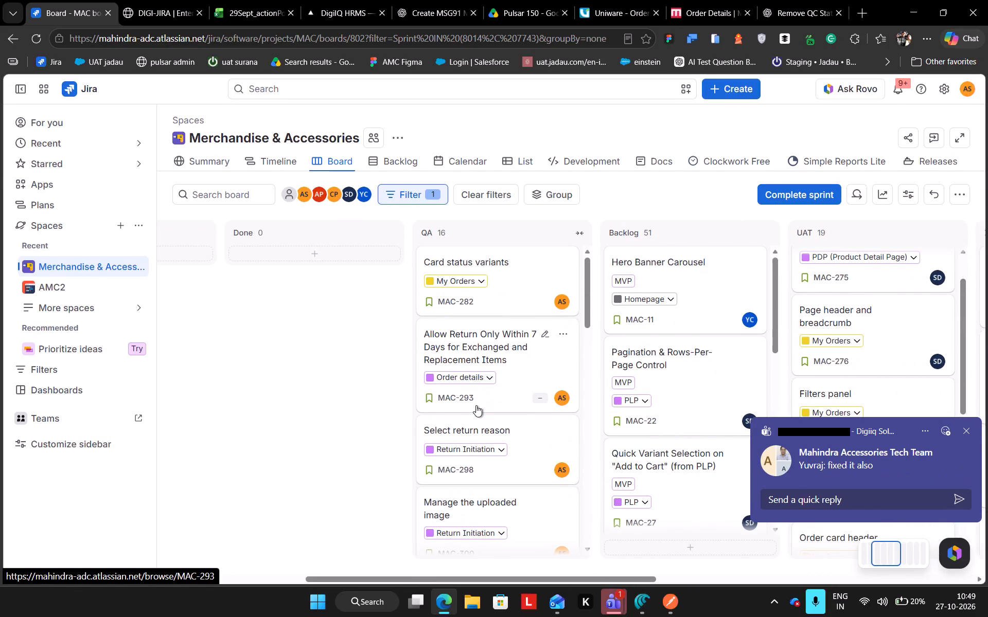
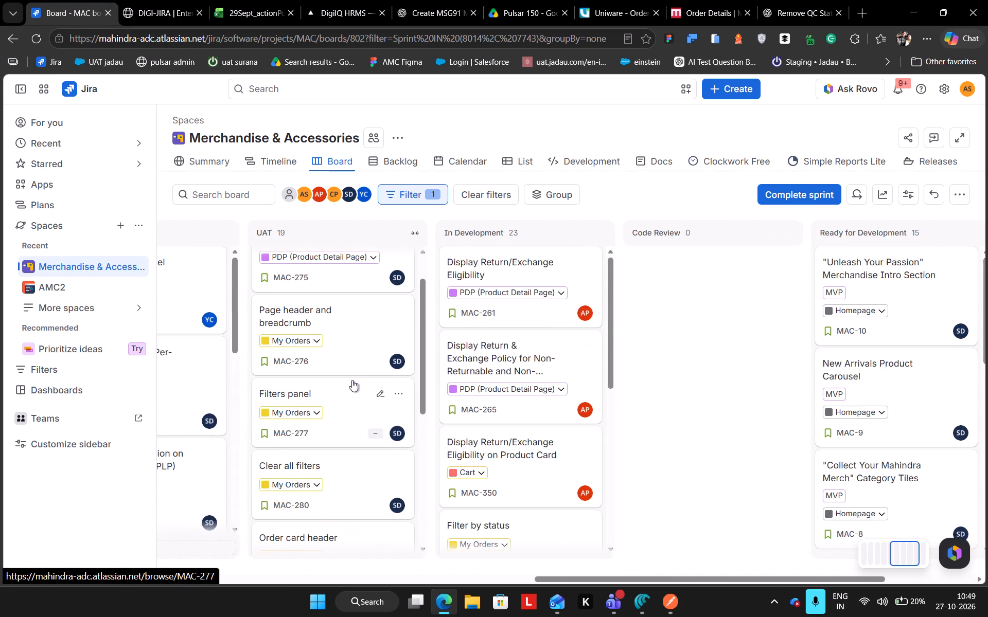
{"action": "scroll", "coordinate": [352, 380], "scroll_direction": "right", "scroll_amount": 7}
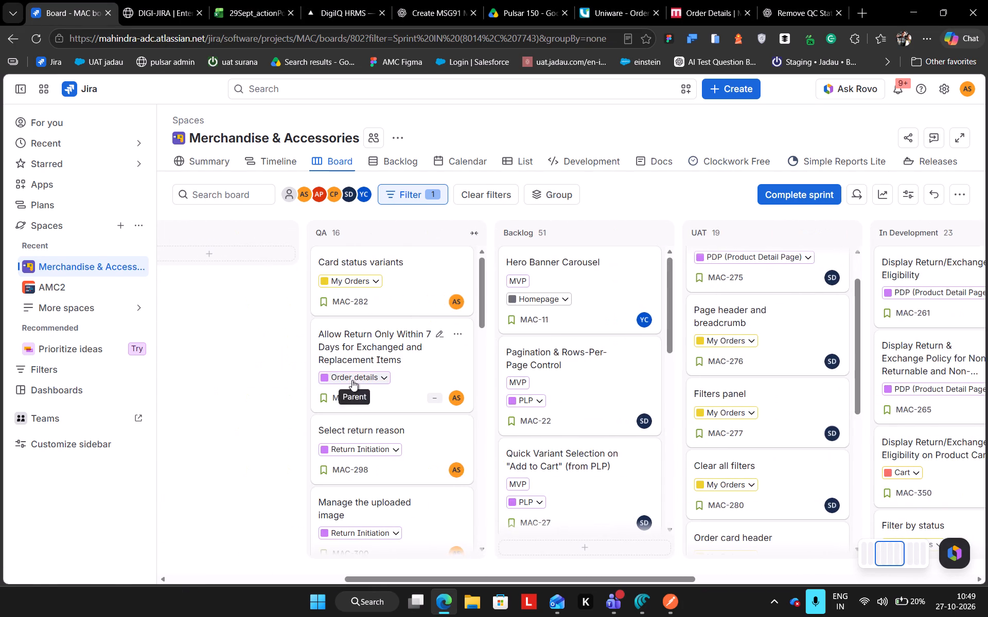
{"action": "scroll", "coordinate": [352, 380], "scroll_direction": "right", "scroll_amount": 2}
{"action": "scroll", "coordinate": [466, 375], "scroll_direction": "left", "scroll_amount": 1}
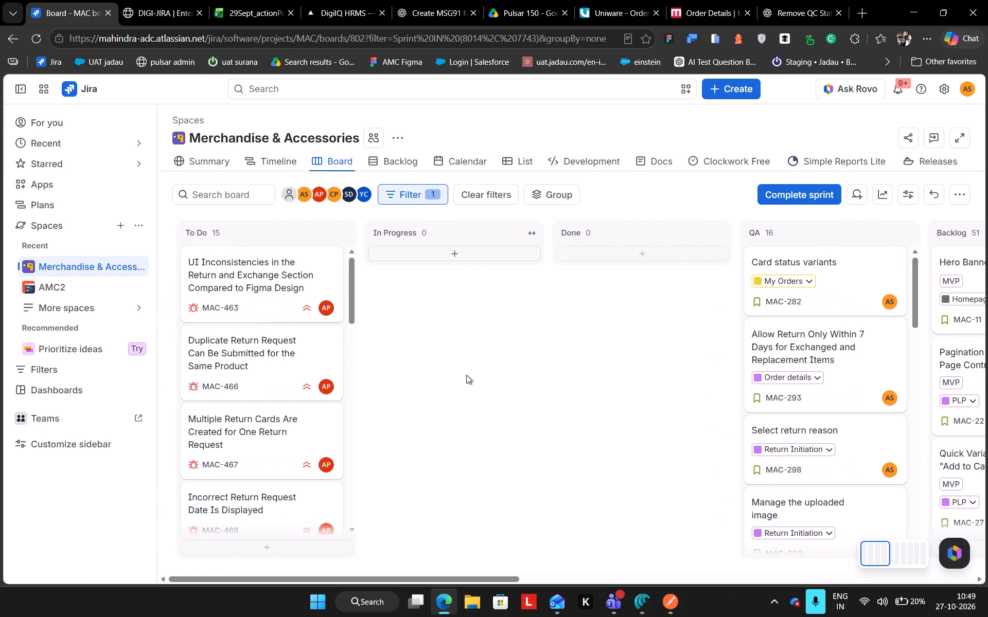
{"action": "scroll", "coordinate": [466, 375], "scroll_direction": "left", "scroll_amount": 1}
Switch the Merchandise & Accessories space to the list view and clear its assignee filter.
{"action": "left_click", "coordinate": [521, 162]}
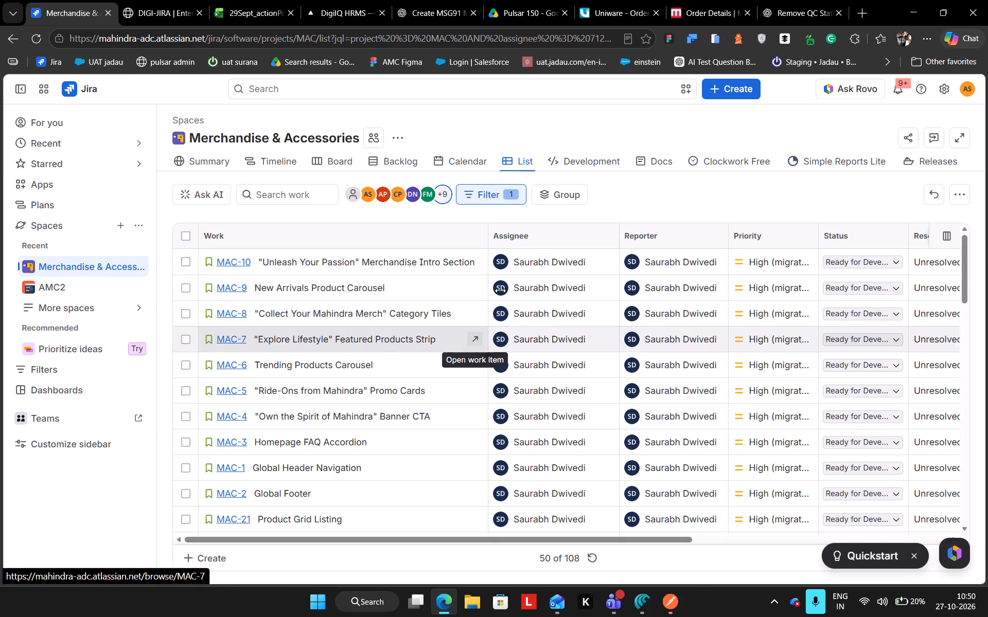
{"action": "left_click", "coordinate": [489, 187]}
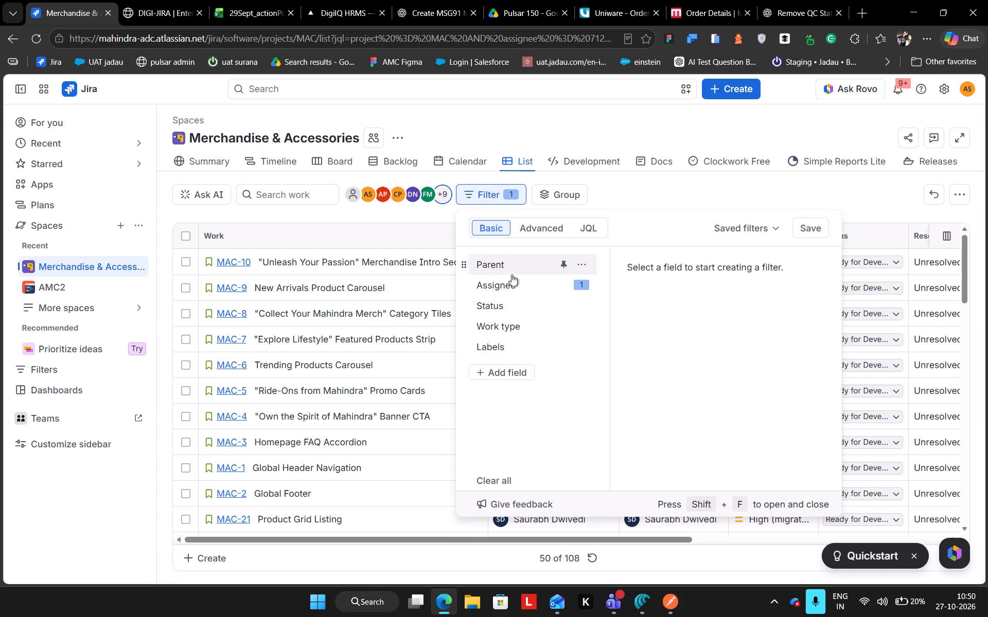
{"action": "left_click", "coordinate": [451, 197]}
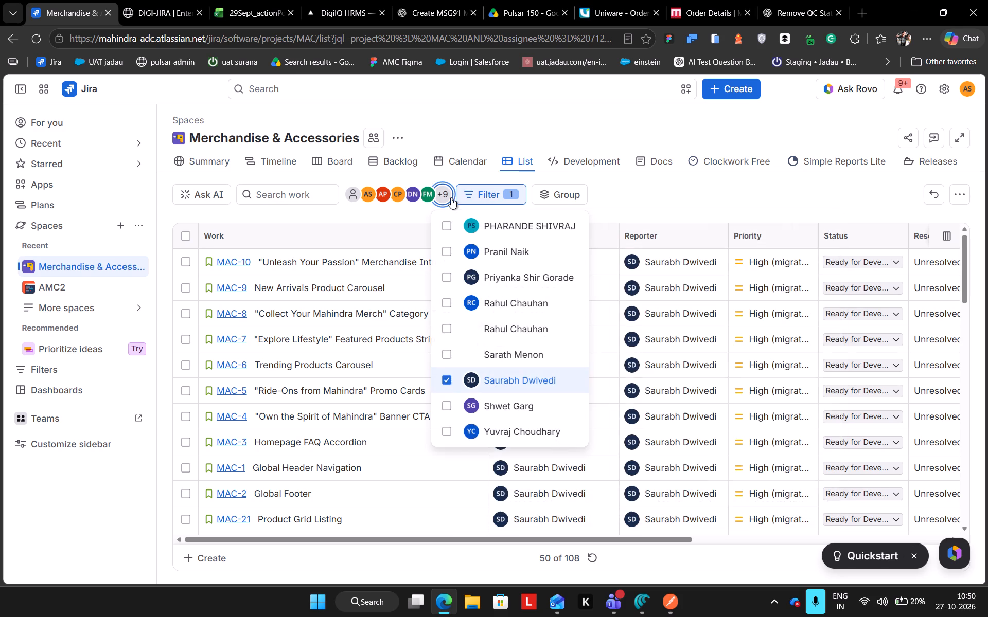
{"action": "left_click", "coordinate": [444, 384]}
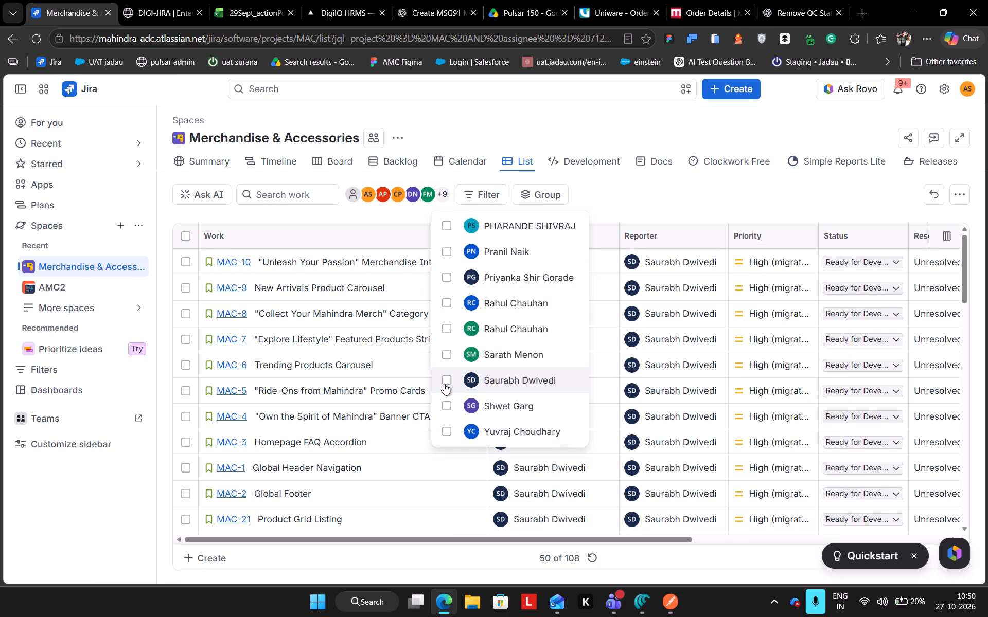
Filter the work item list by the status Retest.
{"action": "left_click", "coordinate": [479, 189]}
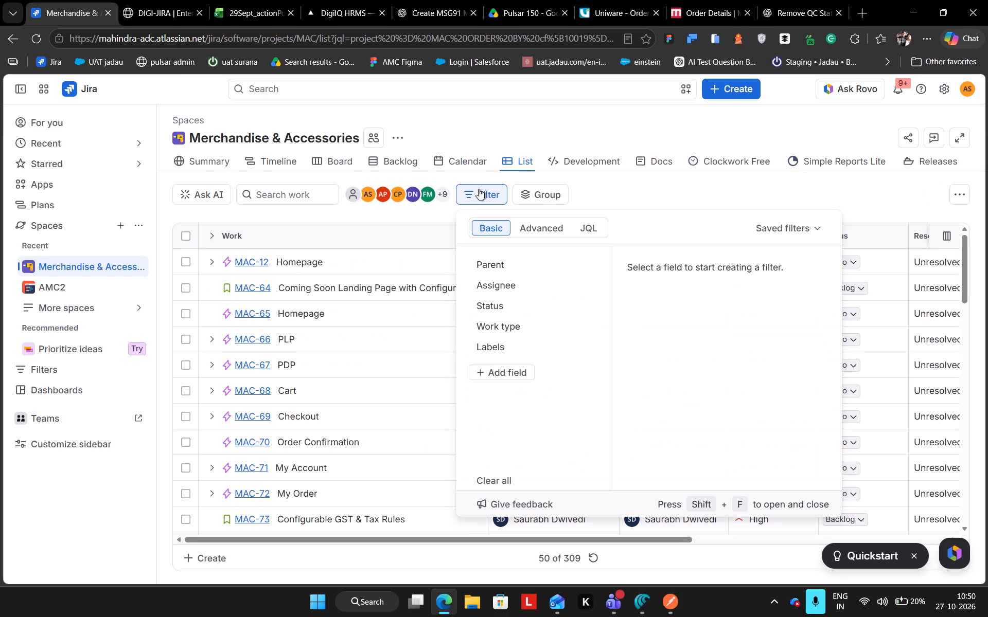
{"action": "left_click", "coordinate": [491, 311]}
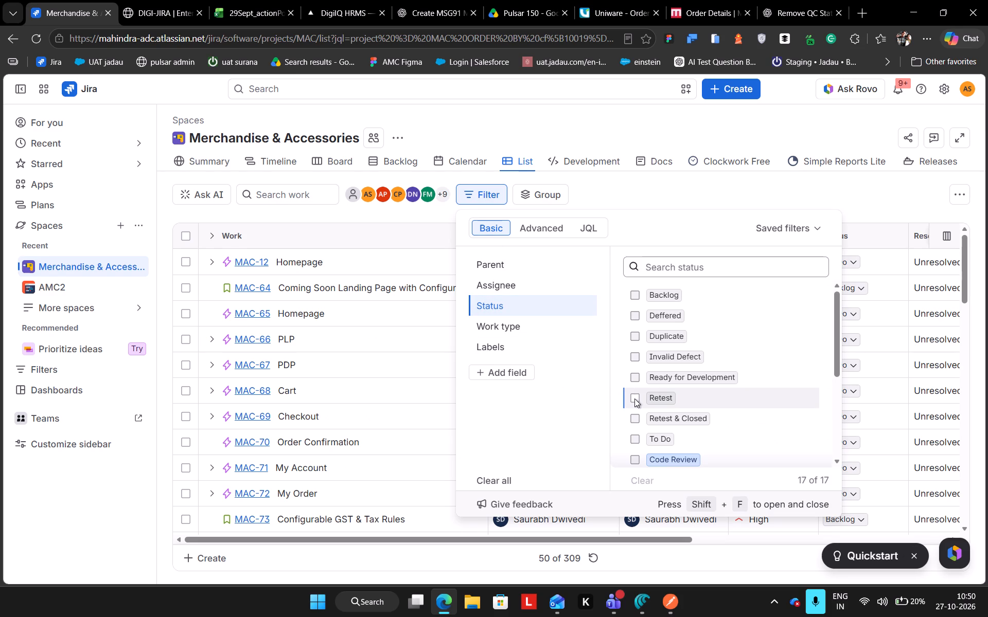
{"action": "left_click", "coordinate": [634, 398]}
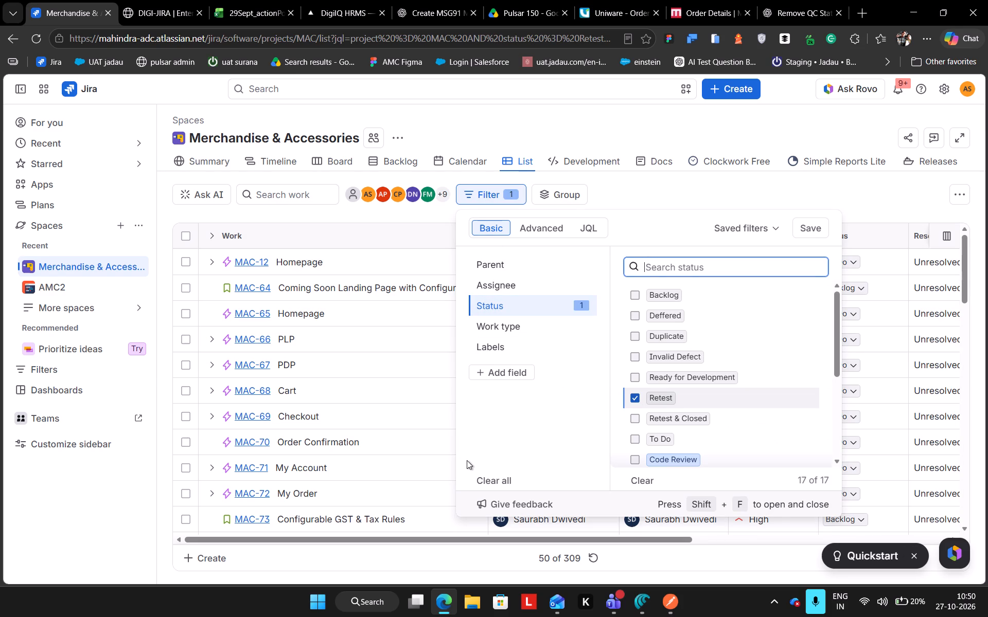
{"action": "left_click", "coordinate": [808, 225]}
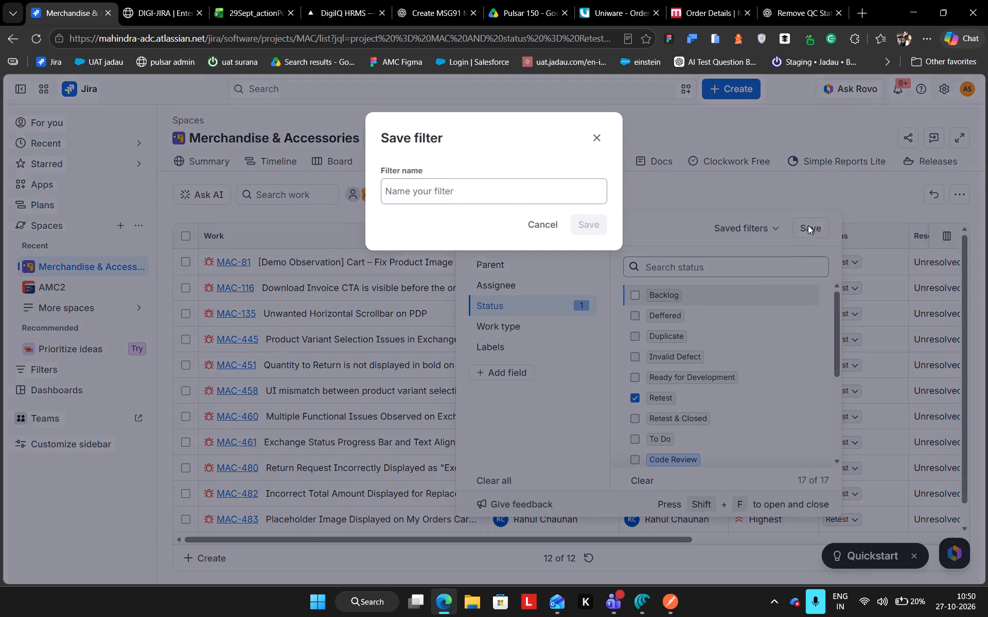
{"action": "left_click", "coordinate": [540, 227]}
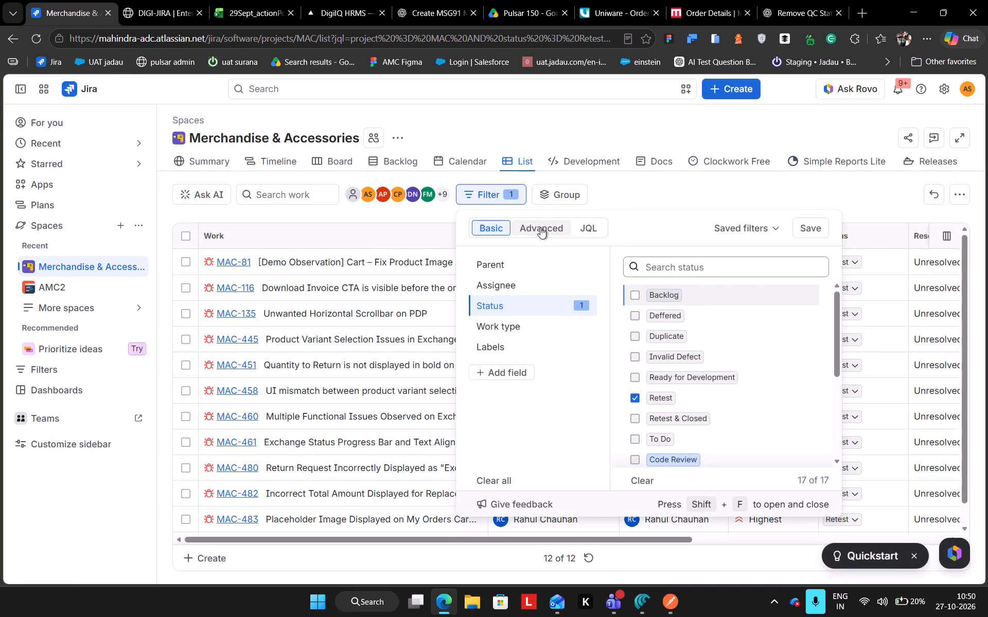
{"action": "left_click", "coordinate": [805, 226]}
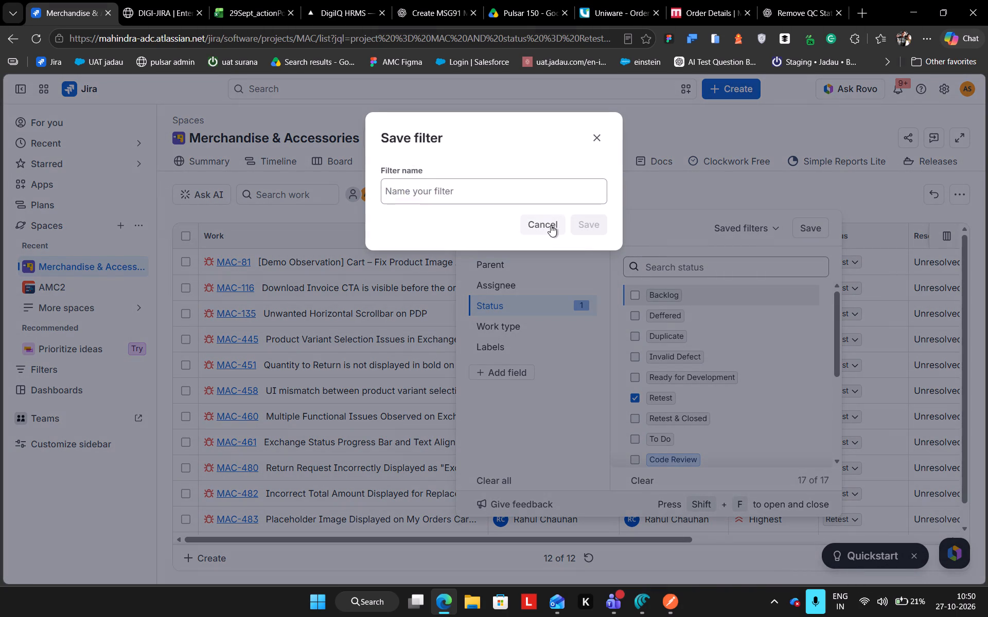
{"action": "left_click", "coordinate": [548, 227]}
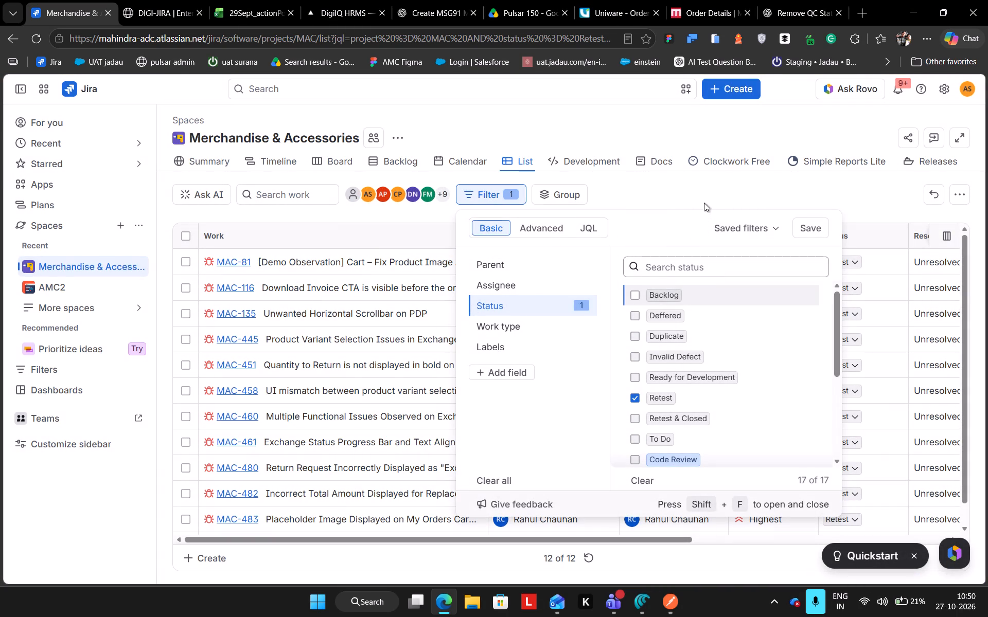
Look through the Retest bugs in the list, including their assignees, reporters, priorities and created and updated dates.
{"action": "left_click", "coordinate": [704, 202]}
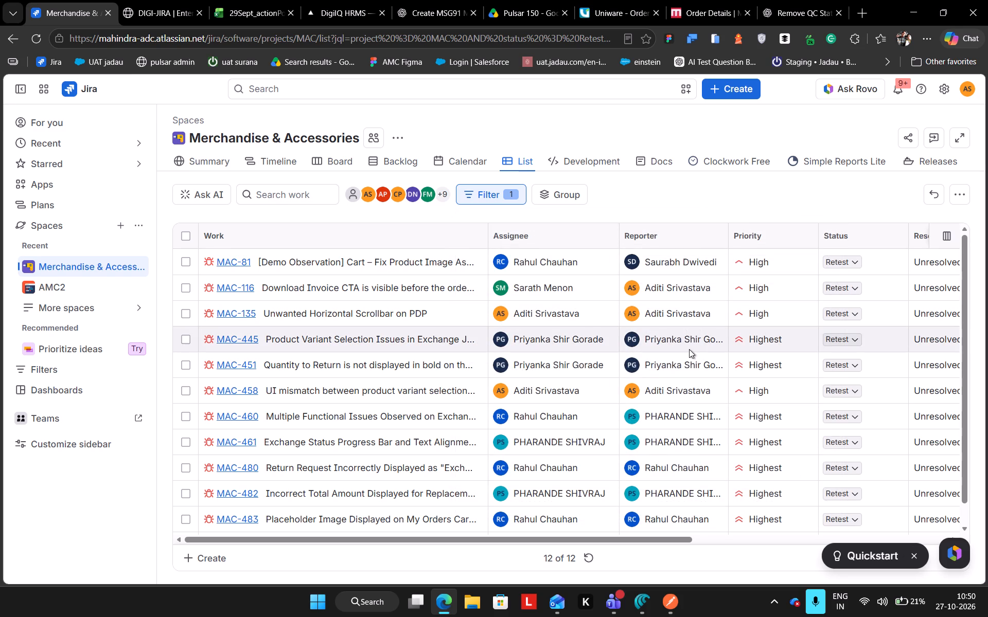
{"action": "scroll", "coordinate": [689, 349], "scroll_direction": "left", "scroll_amount": 6}
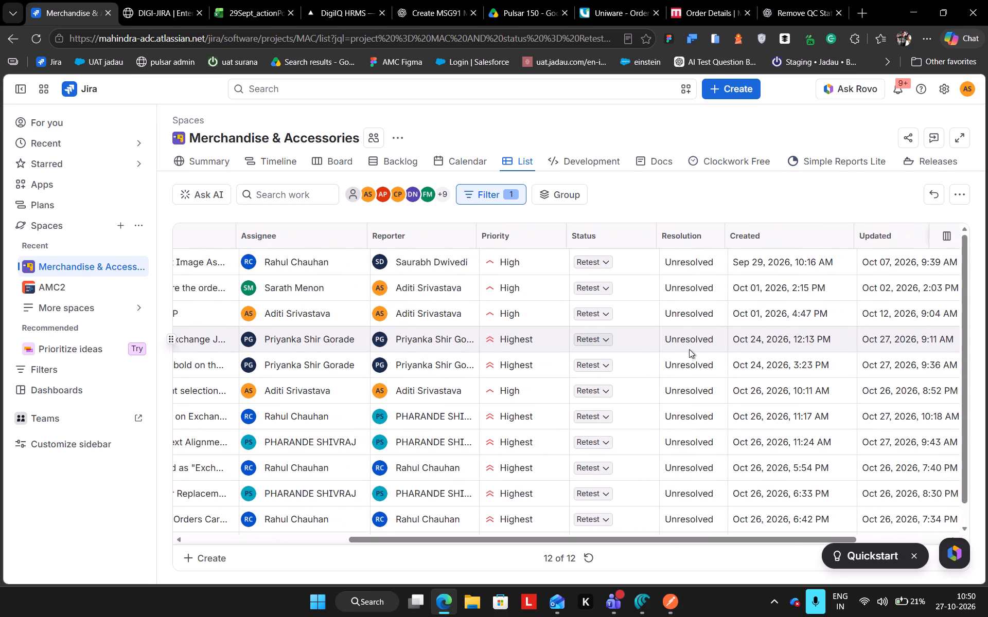
{"action": "scroll", "coordinate": [689, 349], "scroll_direction": "left", "scroll_amount": 2}
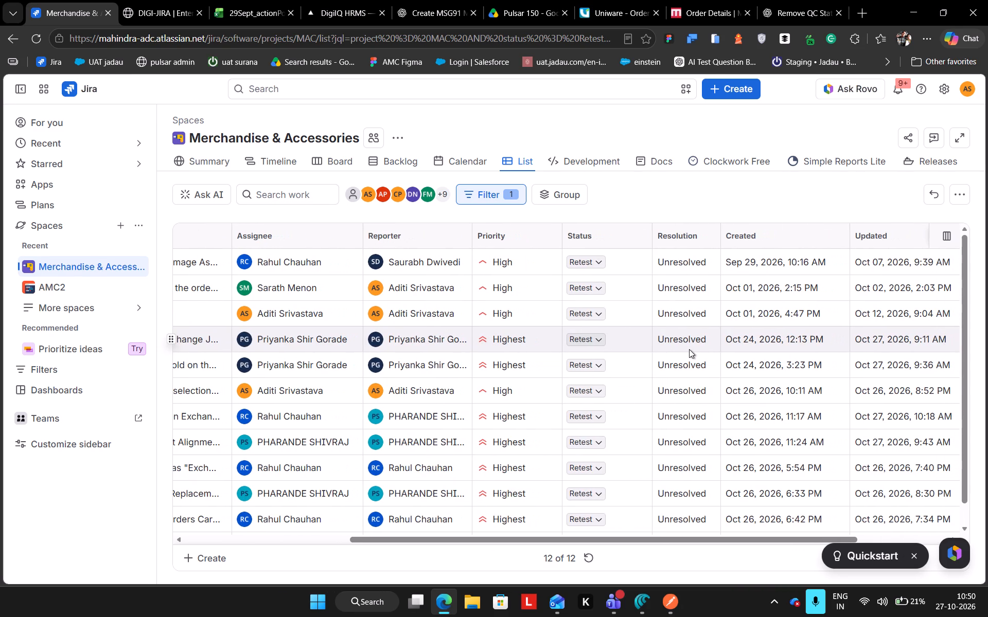
{"action": "scroll", "coordinate": [689, 349], "scroll_direction": "right", "scroll_amount": 6}
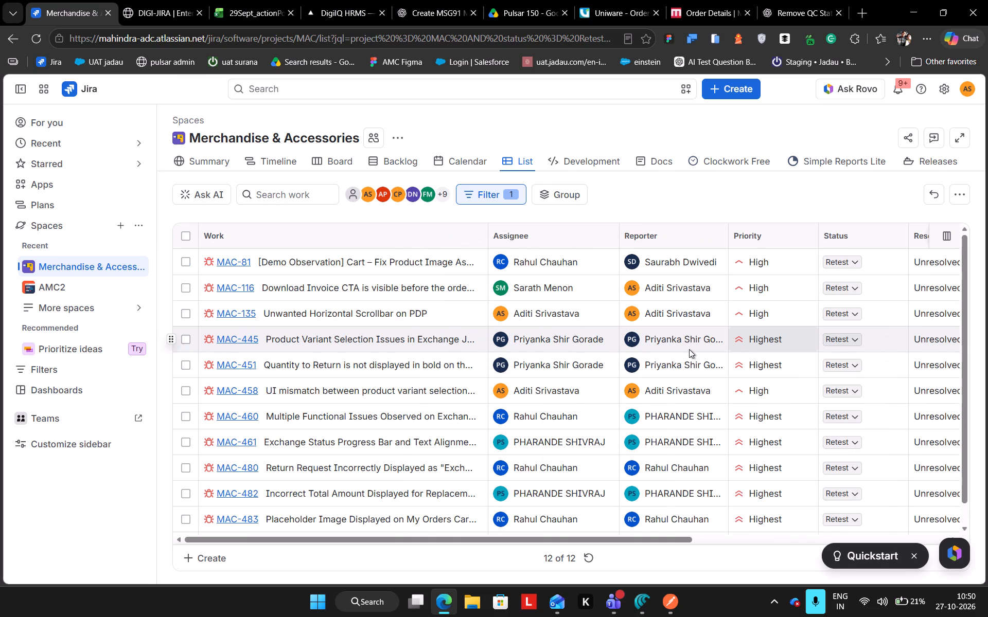
{"action": "scroll", "coordinate": [689, 349], "scroll_direction": "left", "scroll_amount": 1}
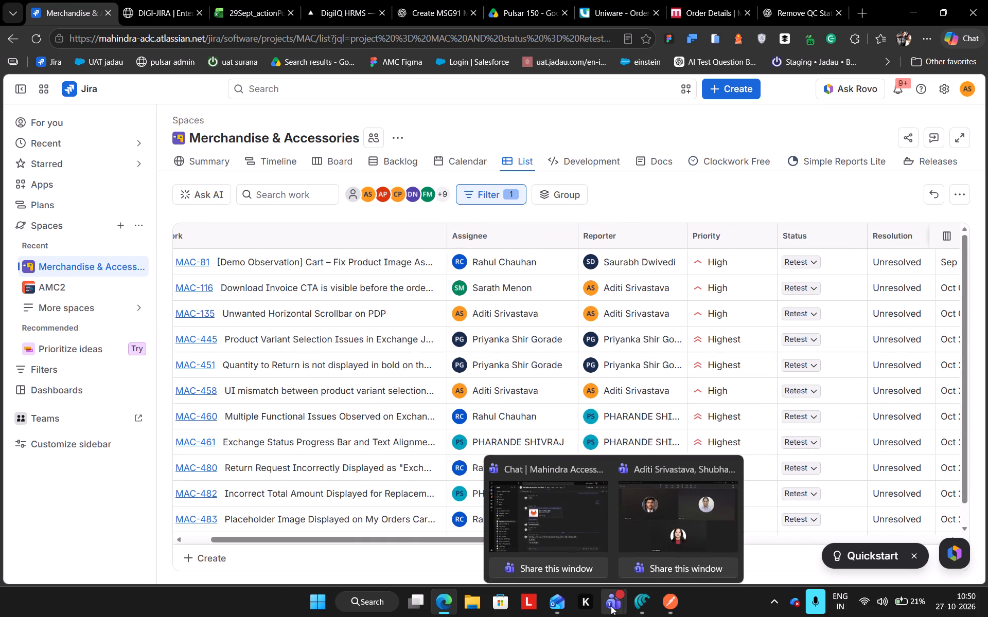
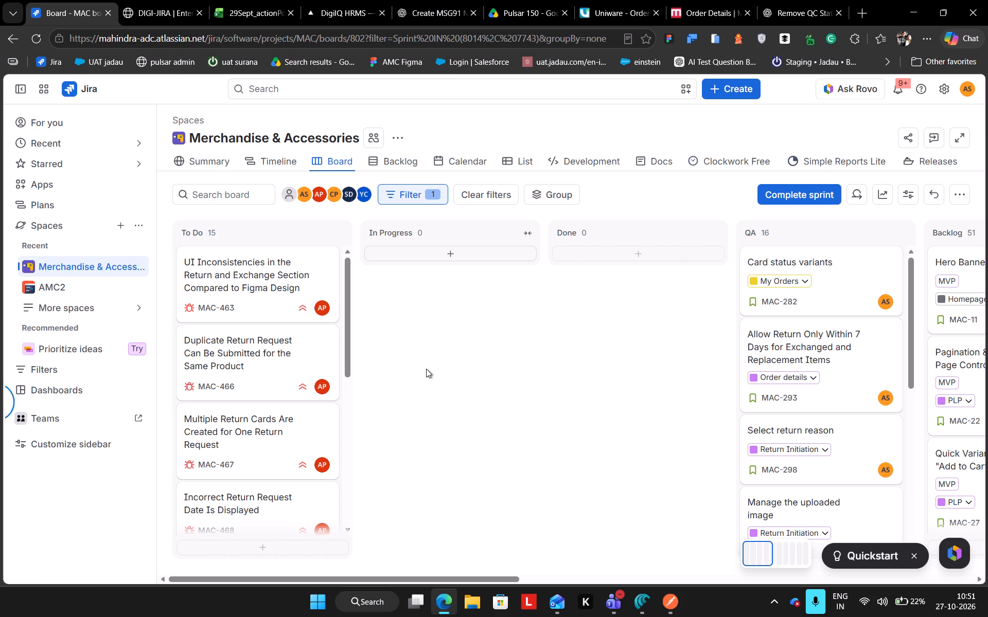
Look through the To Do and QA columns of the Merchandise & Accessories board.
{"action": "scroll", "coordinate": [426, 369], "scroll_direction": "right", "scroll_amount": 1}
{"action": "scroll", "coordinate": [255, 388], "scroll_direction": "up", "scroll_amount": 6}
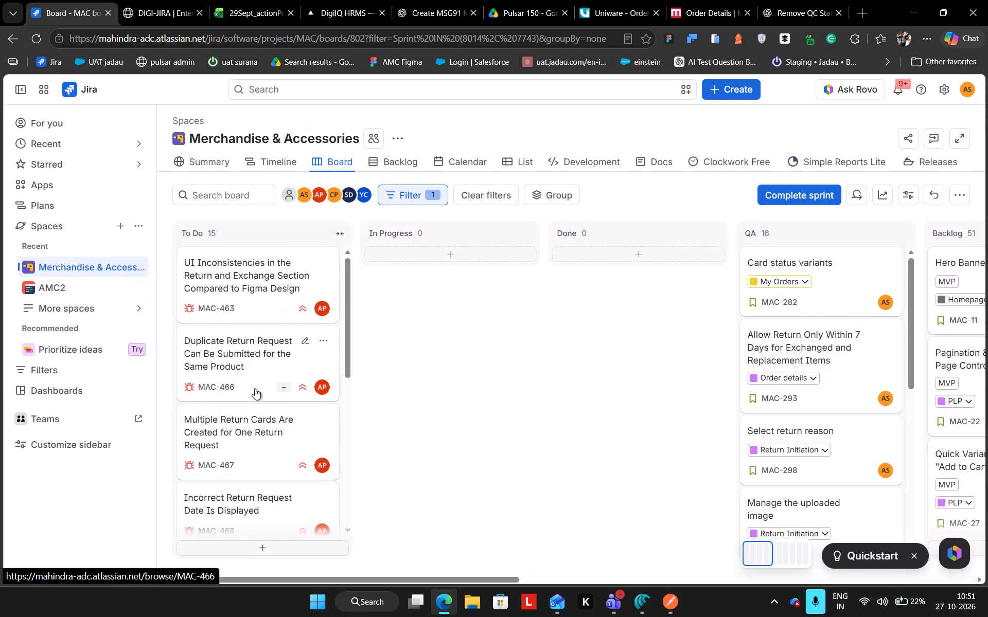
{"action": "scroll", "coordinate": [255, 388], "scroll_direction": "down", "scroll_amount": 8}
{"action": "scroll", "coordinate": [255, 388], "scroll_direction": "up", "scroll_amount": 7}
{"action": "scroll", "coordinate": [255, 388], "scroll_direction": "down", "scroll_amount": 10}
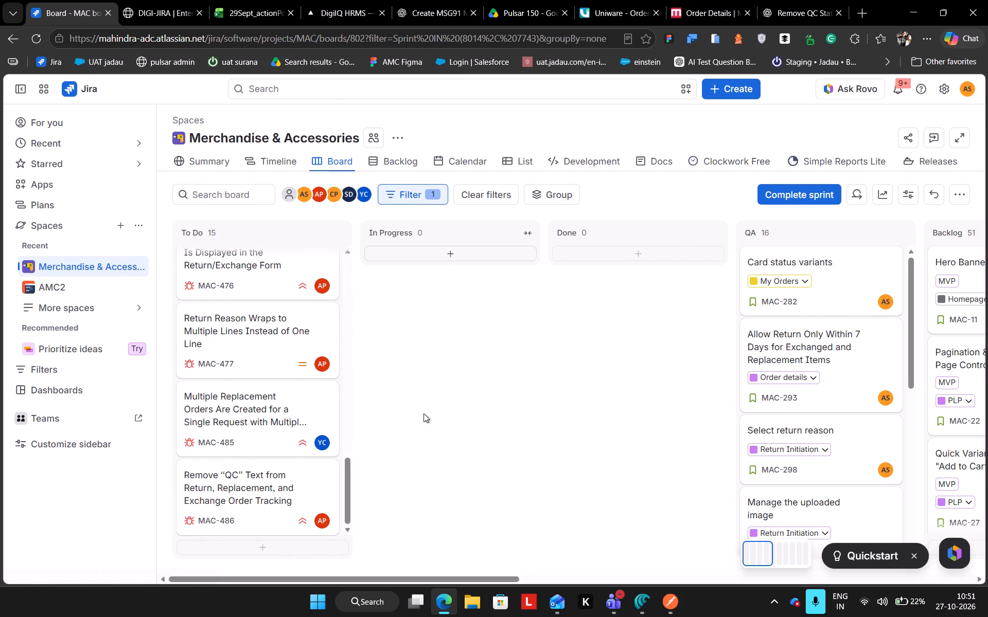
{"action": "scroll", "coordinate": [424, 413], "scroll_direction": "left", "scroll_amount": 2}
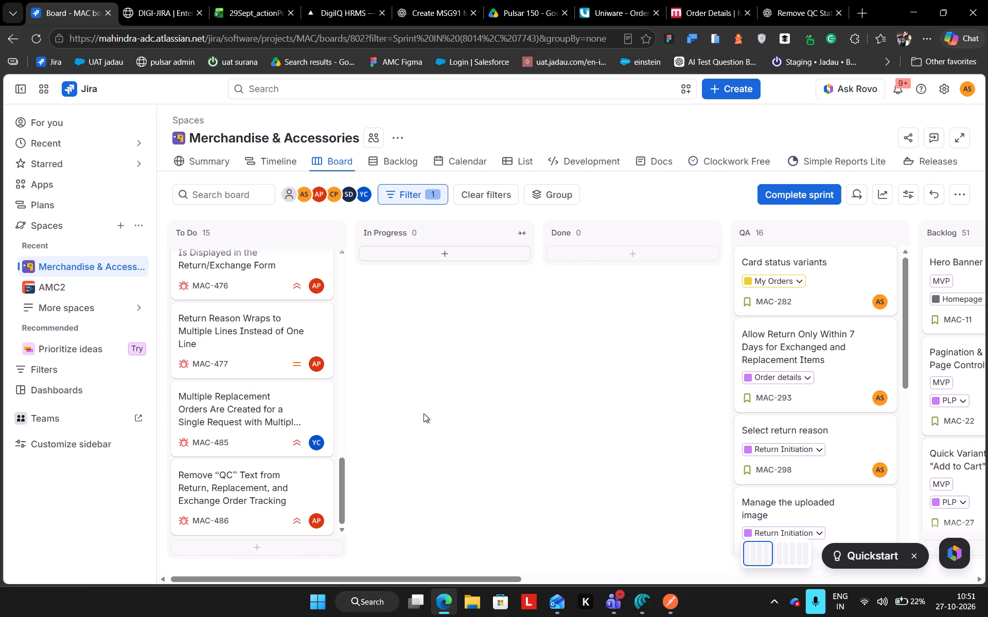
{"action": "scroll", "coordinate": [424, 413], "scroll_direction": "left", "scroll_amount": 5}
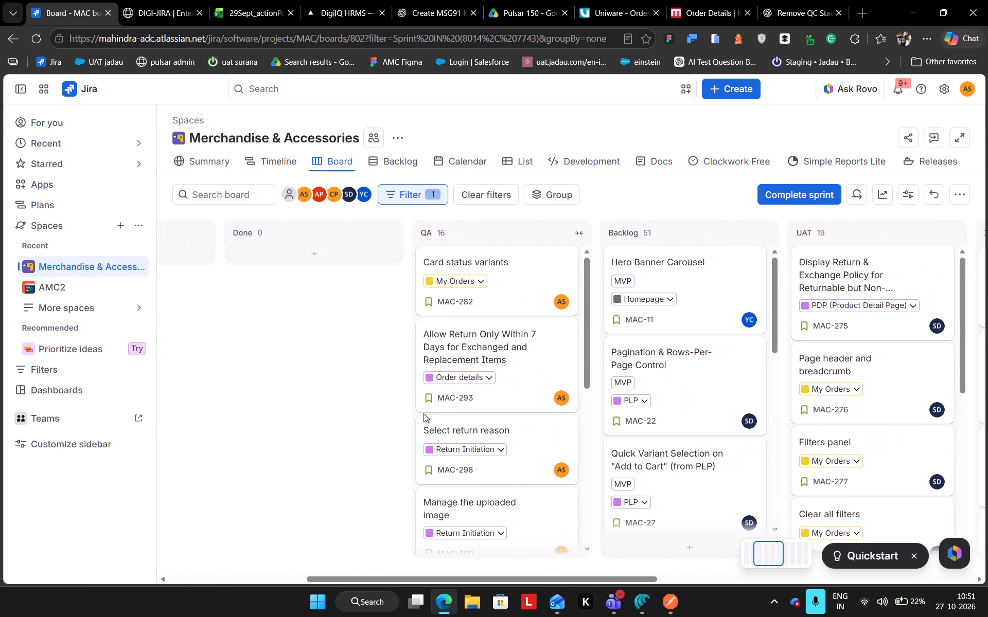
{"action": "scroll", "coordinate": [424, 413], "scroll_direction": "left", "scroll_amount": 2}
{"action": "scroll", "coordinate": [424, 413], "scroll_direction": "down", "scroll_amount": 6}
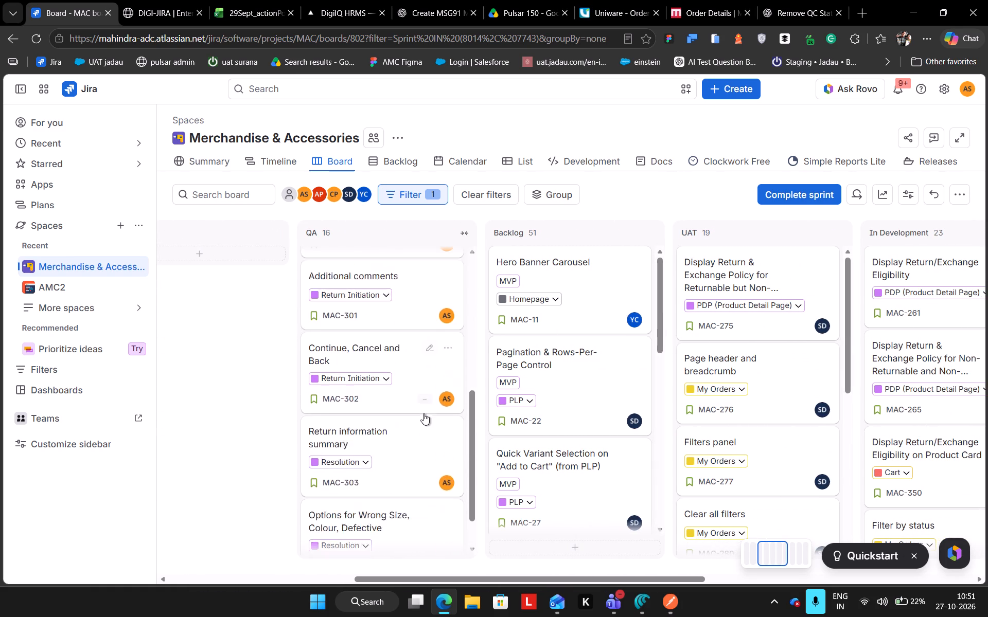
{"action": "scroll", "coordinate": [424, 413], "scroll_direction": "down", "scroll_amount": 7}
{"action": "scroll", "coordinate": [424, 413], "scroll_direction": "up", "scroll_amount": 6}
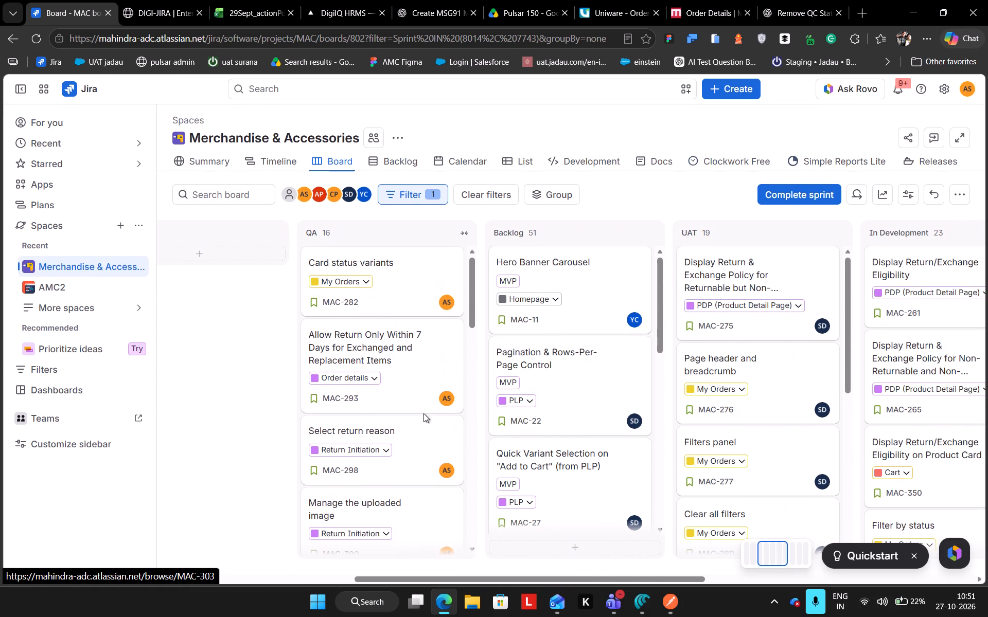
Open MAC-293 from the QA column, read its description and acceptance criteria, and close it.
{"action": "left_click", "coordinate": [389, 352]}
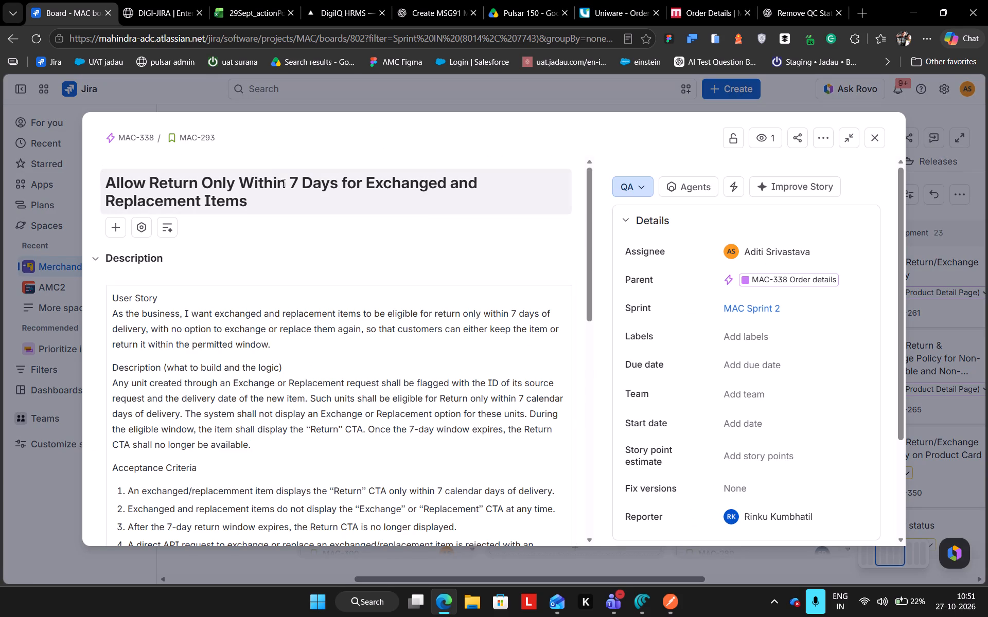
{"action": "scroll", "coordinate": [420, 326], "scroll_direction": "down", "scroll_amount": 5}
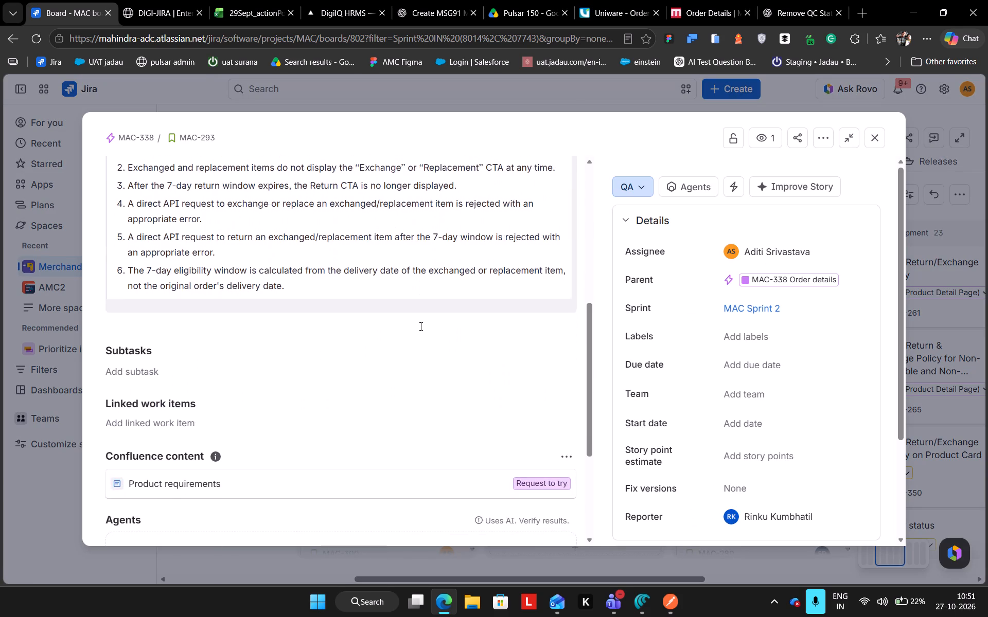
{"action": "scroll", "coordinate": [420, 326], "scroll_direction": "down", "scroll_amount": 7}
{"action": "scroll", "coordinate": [420, 326], "scroll_direction": "up", "scroll_amount": 5}
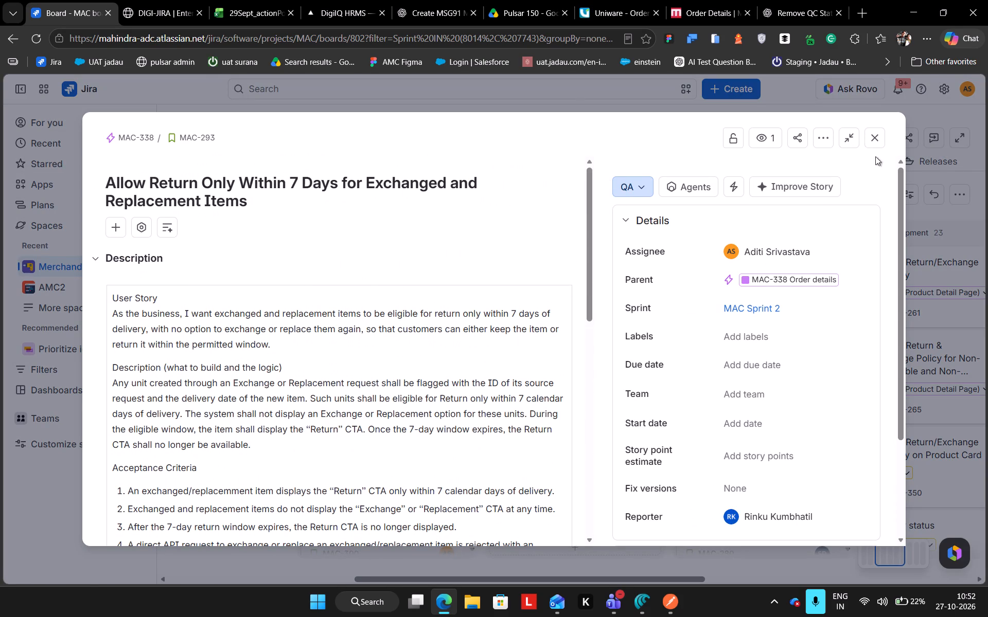
{"action": "left_click", "coordinate": [875, 143]}
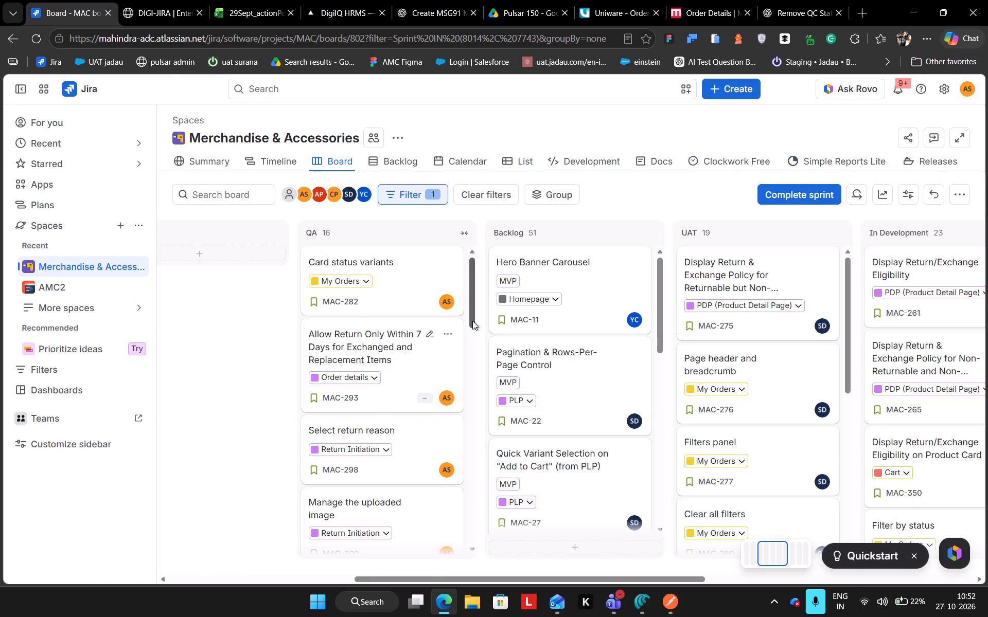
Open the Card status variants ticket MAC-282, read its description and acceptance criteria, and close it.
{"action": "left_click", "coordinate": [401, 295]}
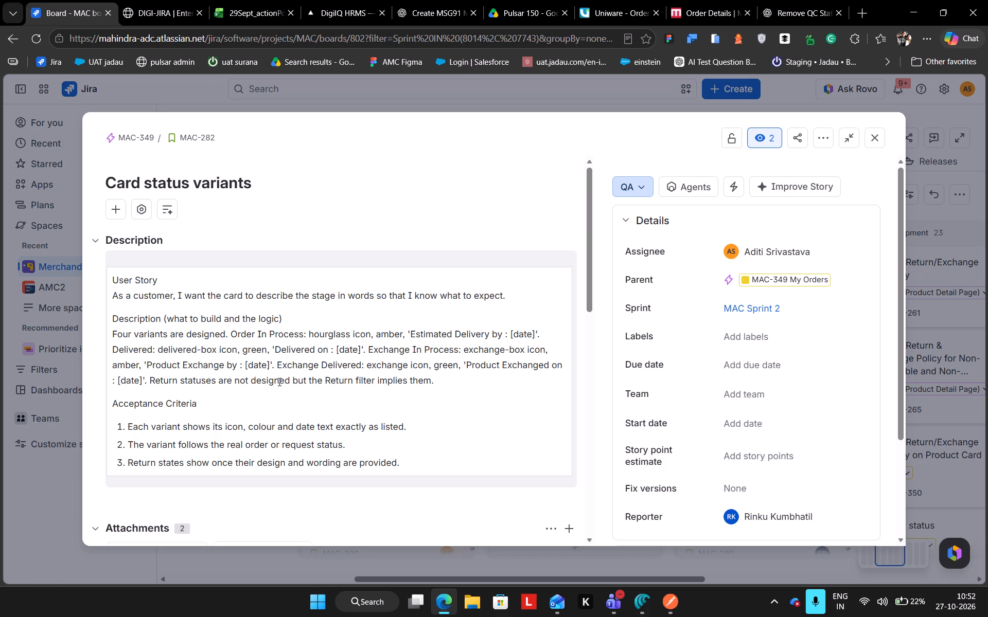
{"action": "scroll", "coordinate": [320, 391], "scroll_direction": "down", "scroll_amount": 2}
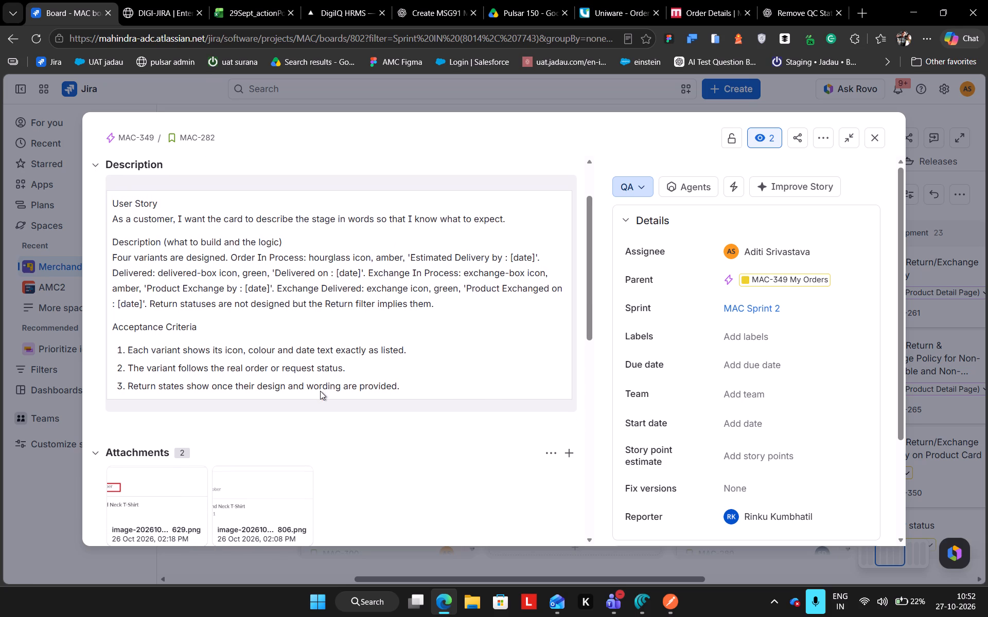
{"action": "scroll", "coordinate": [320, 391], "scroll_direction": "down", "scroll_amount": 1}
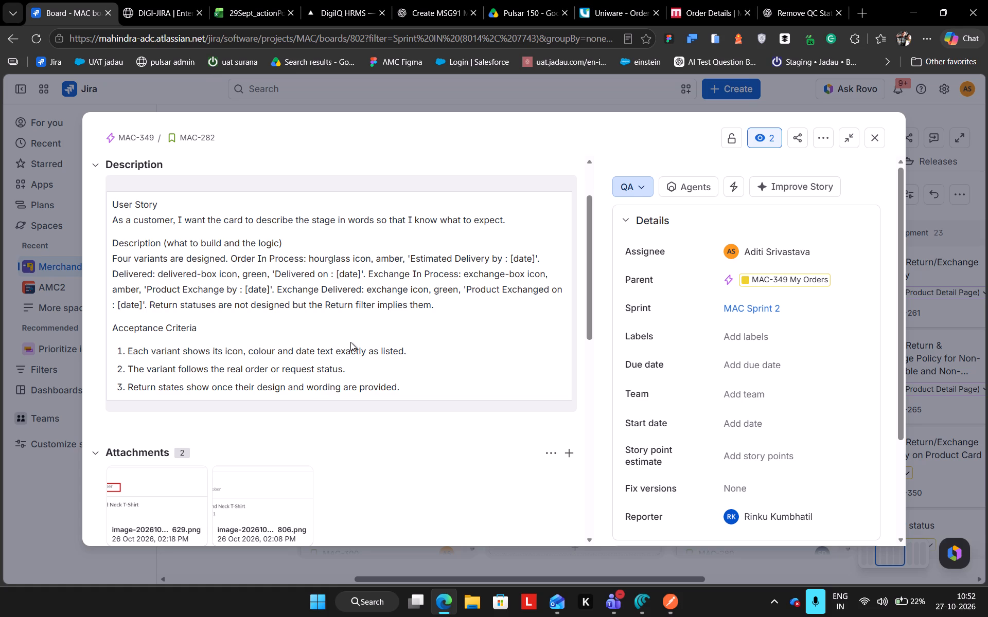
{"action": "scroll", "coordinate": [350, 342], "scroll_direction": "up", "scroll_amount": 4}
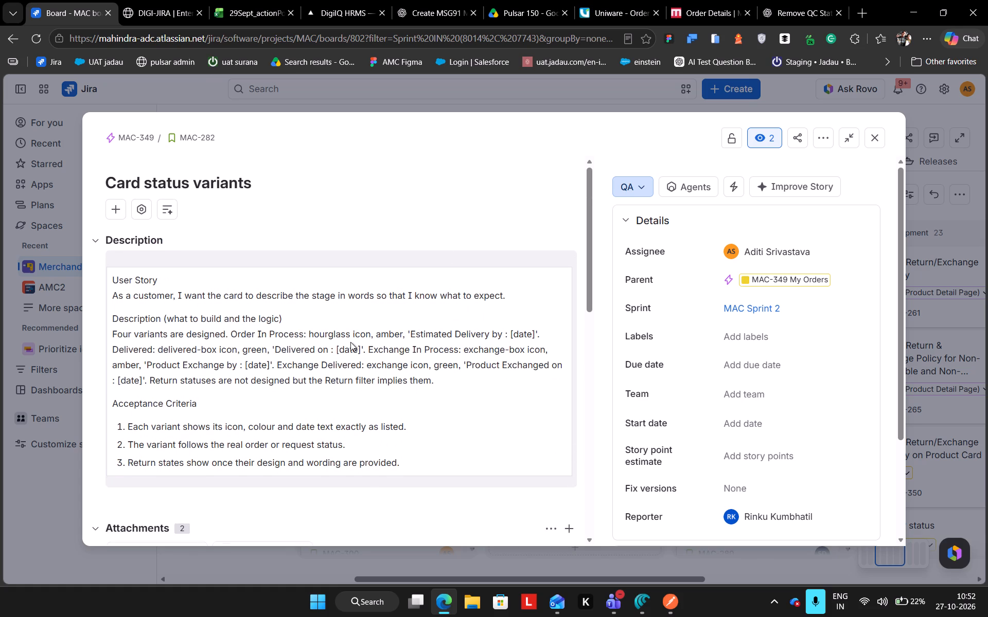
{"action": "left_click", "coordinate": [872, 140]}
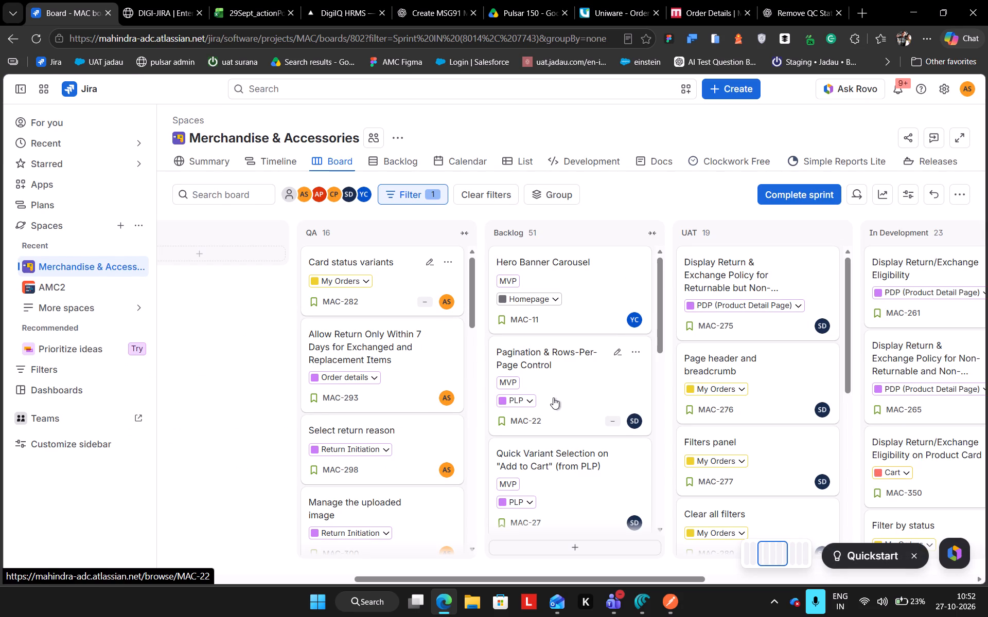
Reopen MAC-282 and examine its existing QA comment and the attached Exchange In Process screenshots.
{"action": "left_click", "coordinate": [395, 274]}
{"action": "scroll", "coordinate": [178, 393], "scroll_direction": "down", "scroll_amount": 2}
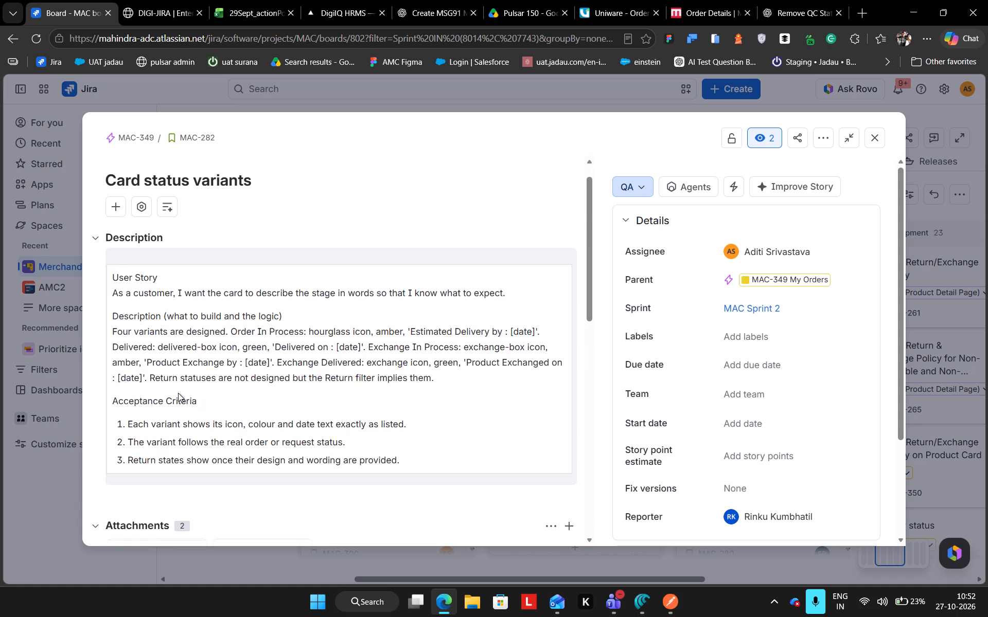
{"action": "scroll", "coordinate": [178, 393], "scroll_direction": "down", "scroll_amount": 2}
{"action": "scroll", "coordinate": [178, 393], "scroll_direction": "up", "scroll_amount": 6}
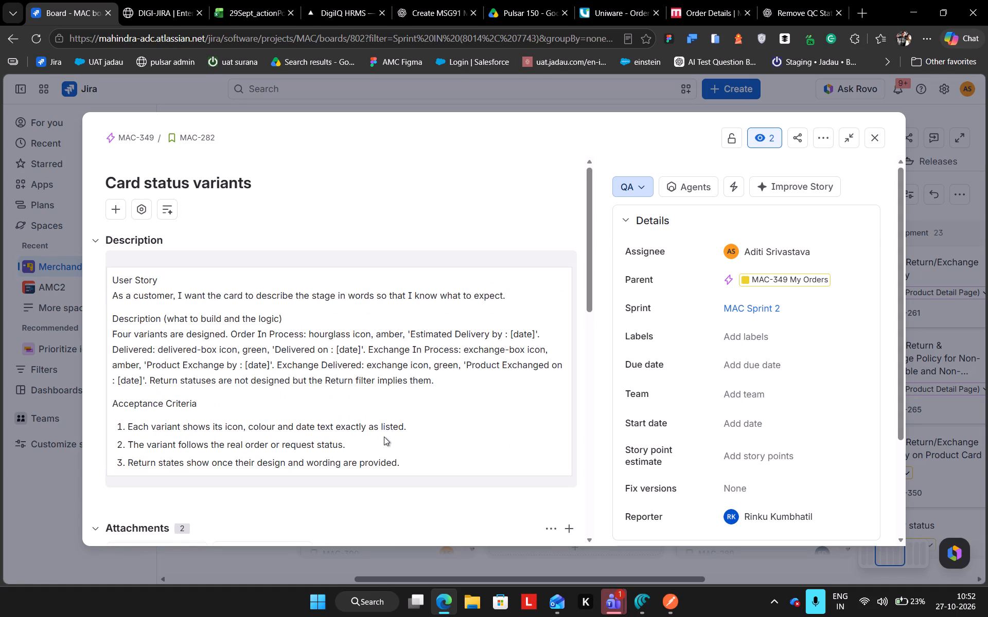
{"action": "scroll", "coordinate": [384, 437], "scroll_direction": "down", "scroll_amount": 7}
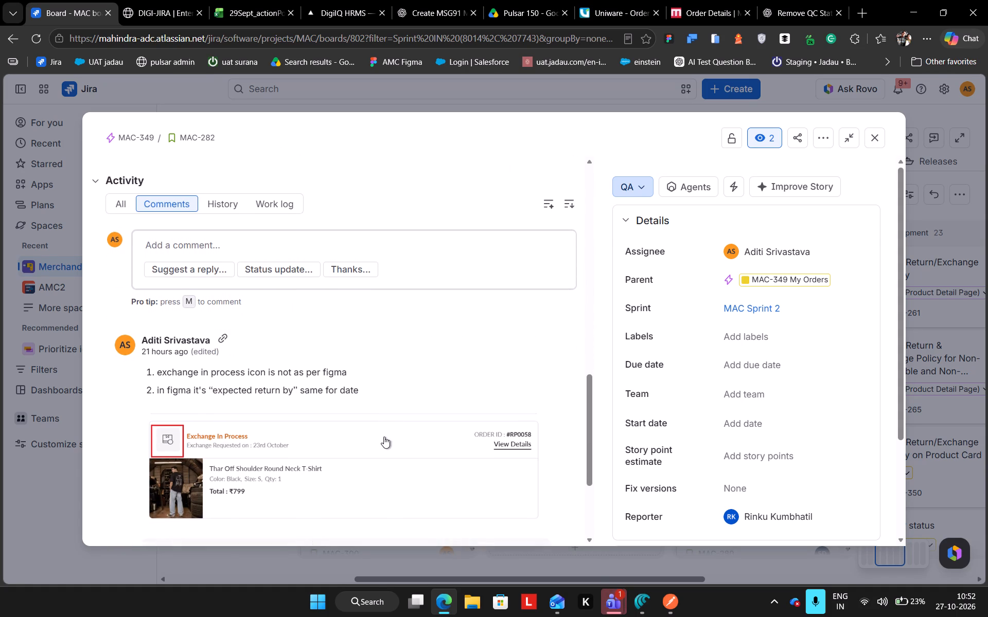
{"action": "scroll", "coordinate": [384, 437], "scroll_direction": "down", "scroll_amount": 5}
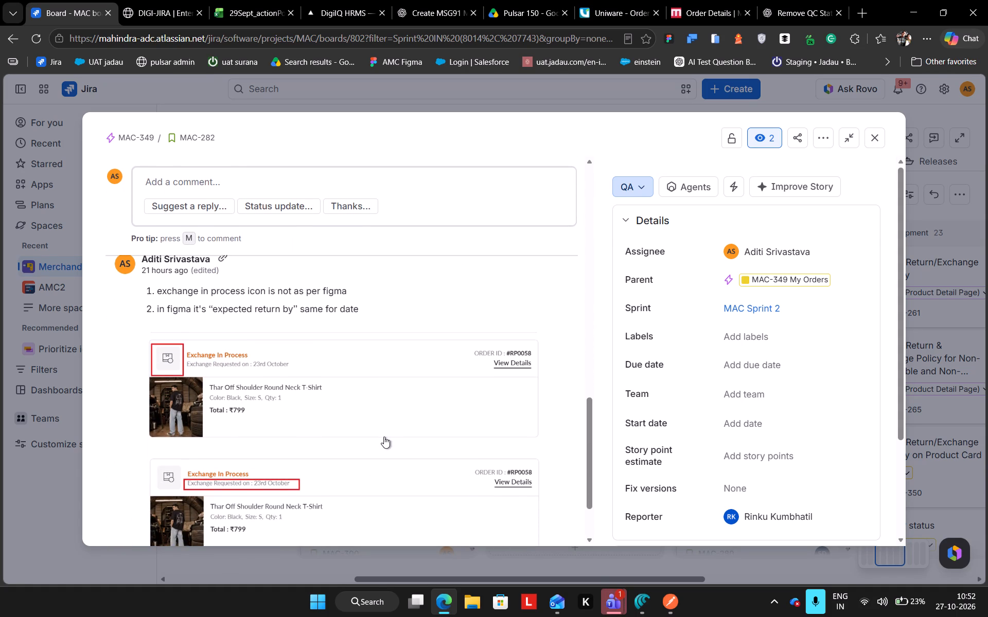
{"action": "scroll", "coordinate": [384, 437], "scroll_direction": "down", "scroll_amount": 2}
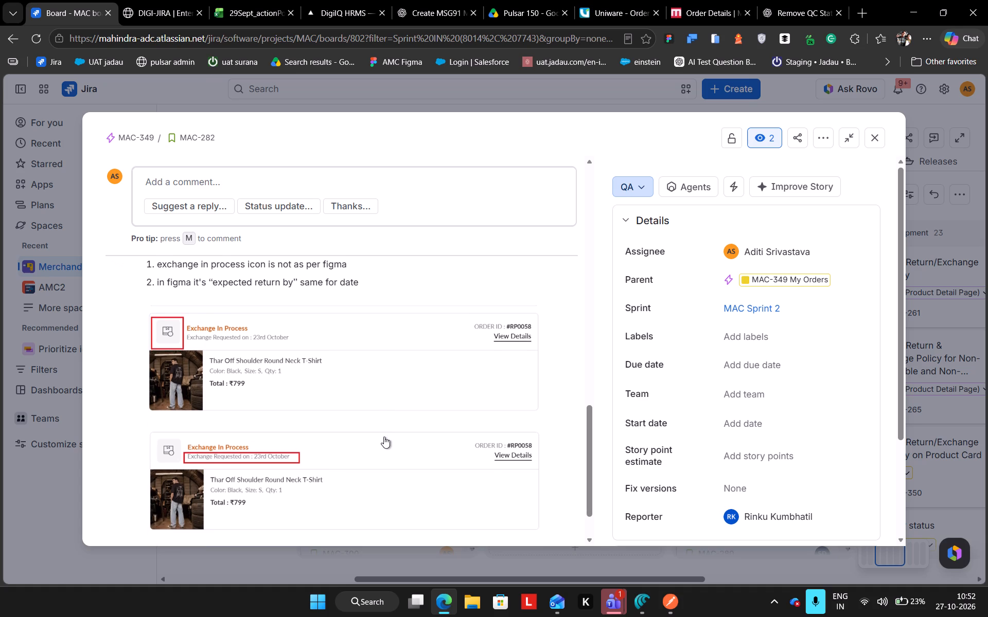
{"action": "scroll", "coordinate": [384, 437], "scroll_direction": "down", "scroll_amount": 3}
{"action": "scroll", "coordinate": [384, 437], "scroll_direction": "up", "scroll_amount": 4}
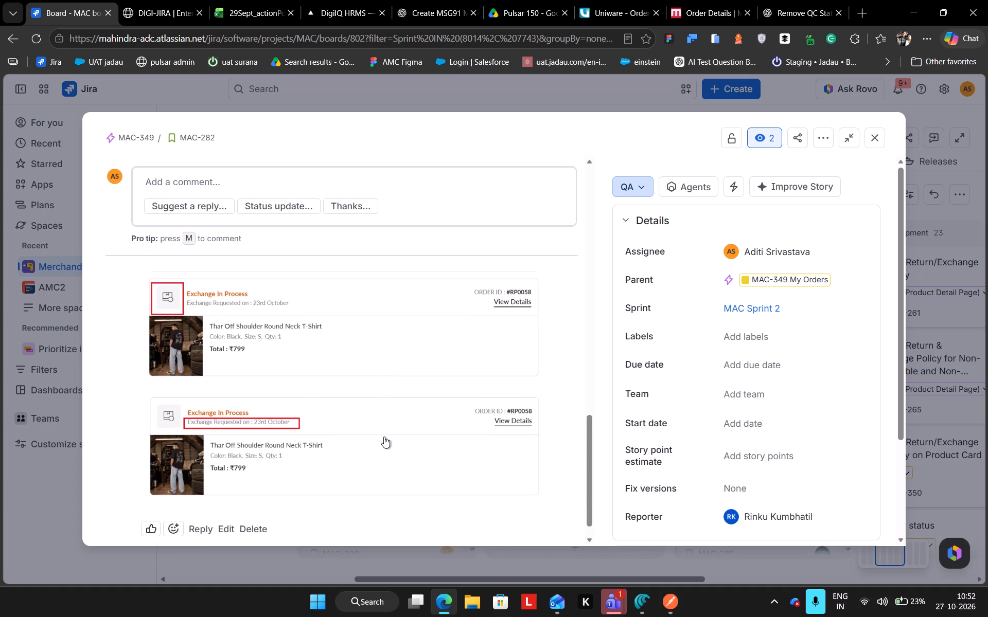
{"action": "scroll", "coordinate": [384, 437], "scroll_direction": "up", "scroll_amount": 2}
{"action": "scroll", "coordinate": [336, 308], "scroll_direction": "down", "scroll_amount": 7}
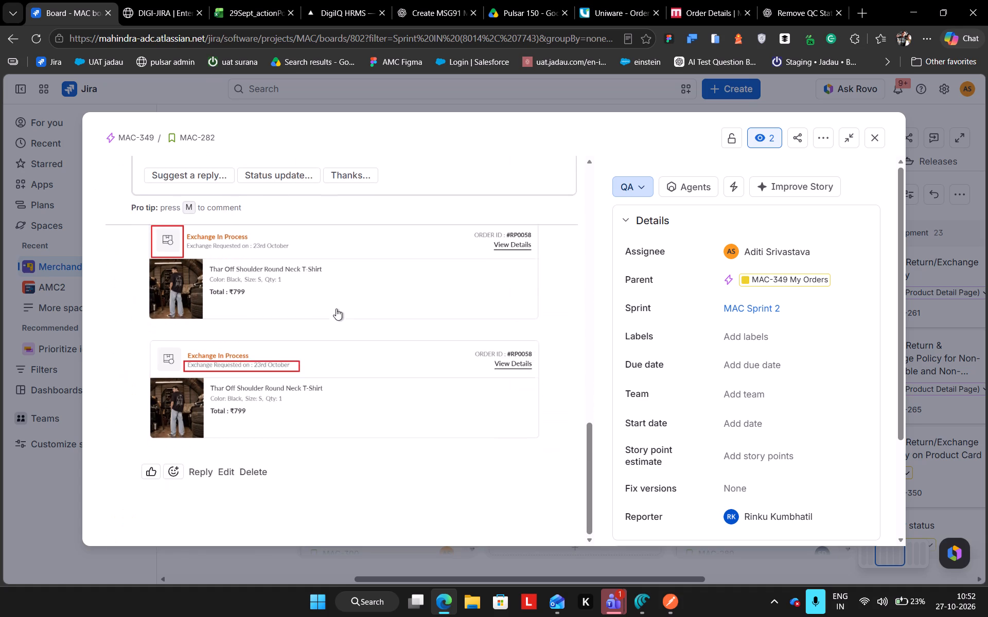
{"action": "scroll", "coordinate": [336, 308], "scroll_direction": "up", "scroll_amount": 3}
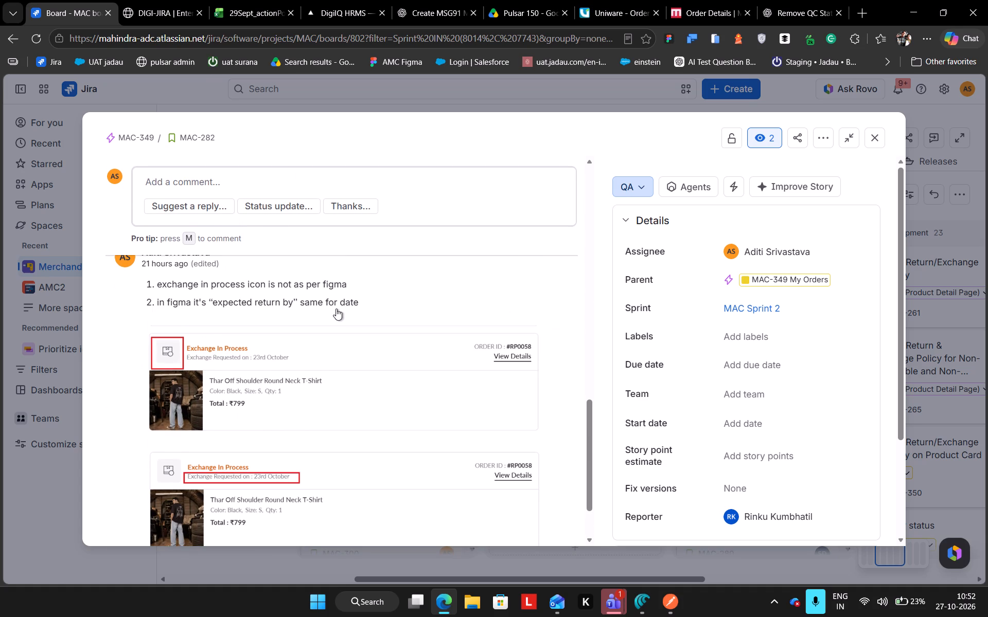
{"action": "scroll", "coordinate": [336, 308], "scroll_direction": "up", "scroll_amount": 3}
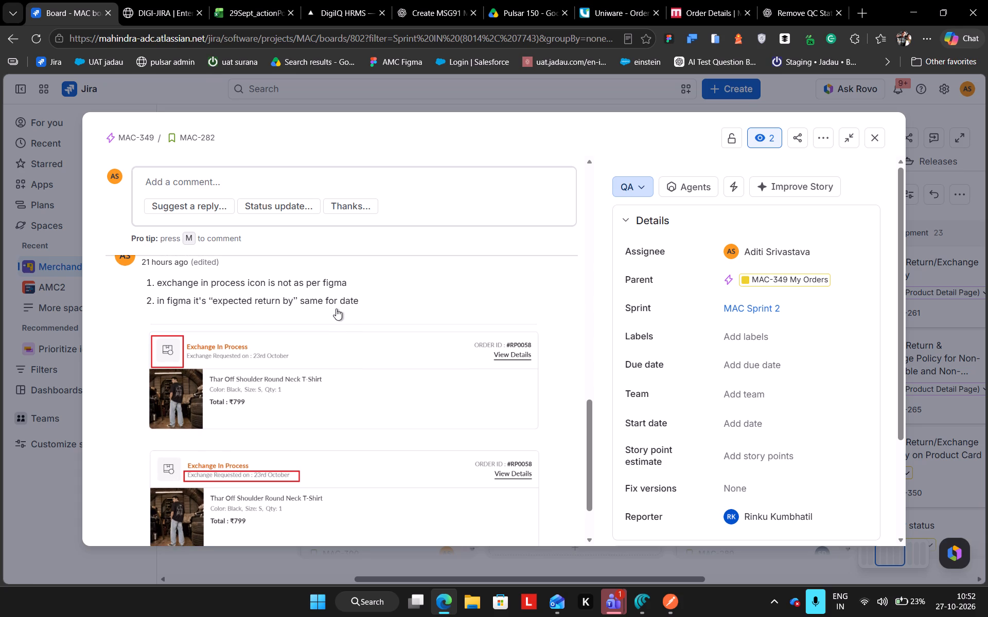
{"action": "scroll", "coordinate": [336, 308], "scroll_direction": "up", "scroll_amount": 2}
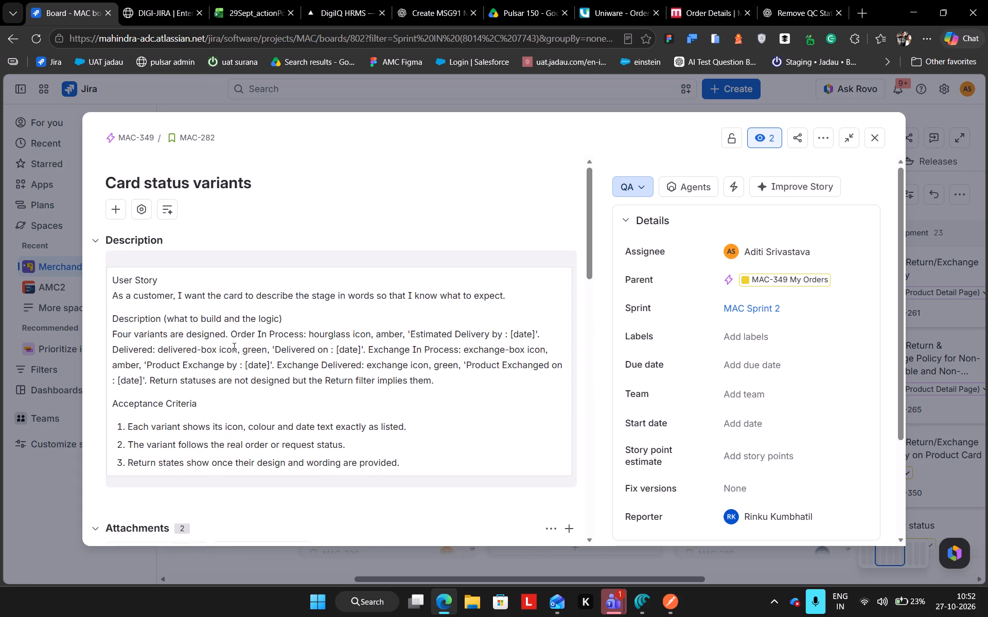
Compare the MAC-282 description and acceptance criteria with the icon and date issues listed in its QA comment.
{"action": "left_click_drag", "start_coordinate": [112, 317], "coordinate": [168, 340]}
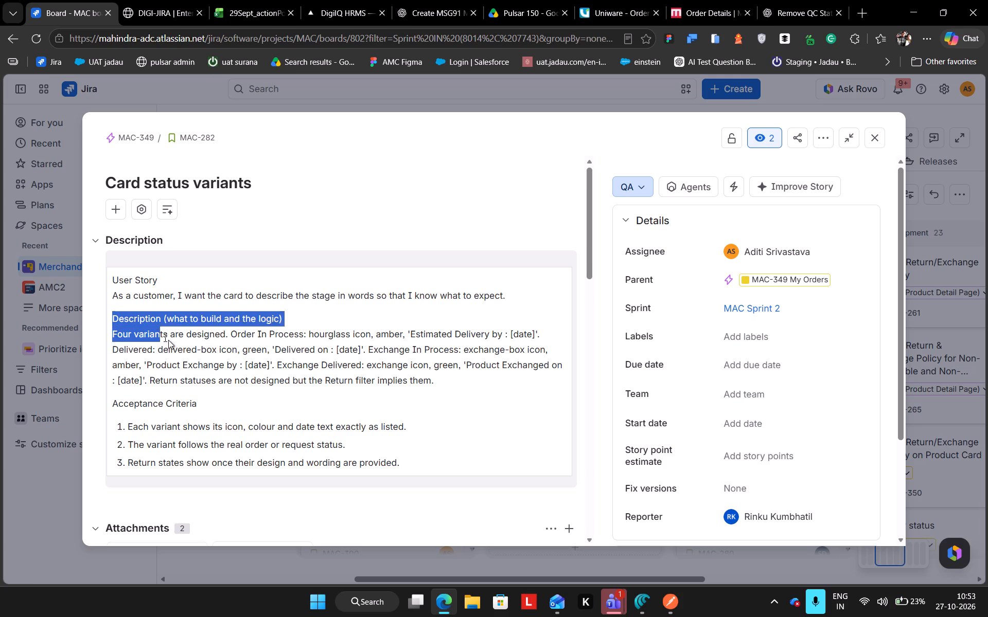
{"action": "left_click_drag", "start_coordinate": [168, 340], "coordinate": [246, 369]}
{"action": "left_click", "coordinate": [280, 388]}
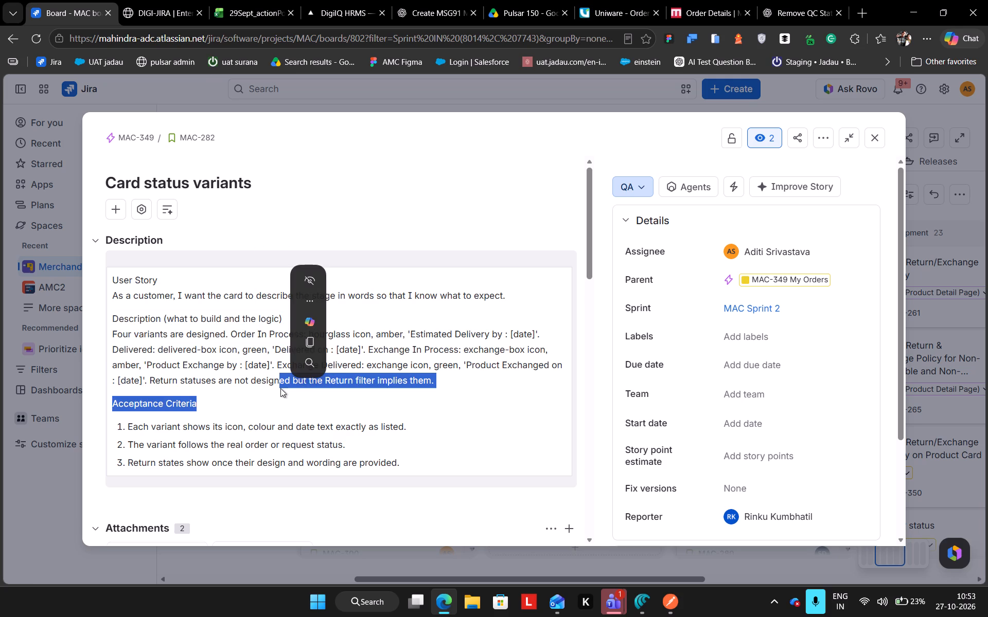
{"action": "left_click", "coordinate": [262, 404]}
{"action": "scroll", "coordinate": [262, 404], "scroll_direction": "down", "scroll_amount": 5}
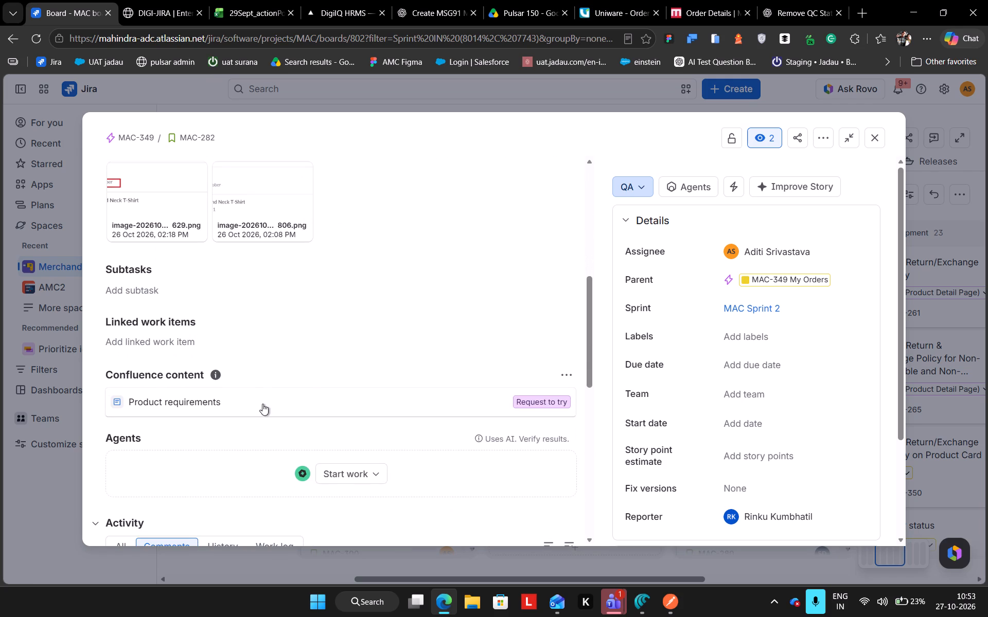
{"action": "scroll", "coordinate": [262, 404], "scroll_direction": "down", "scroll_amount": 6}
{"action": "scroll", "coordinate": [216, 460], "scroll_direction": "down", "scroll_amount": 3}
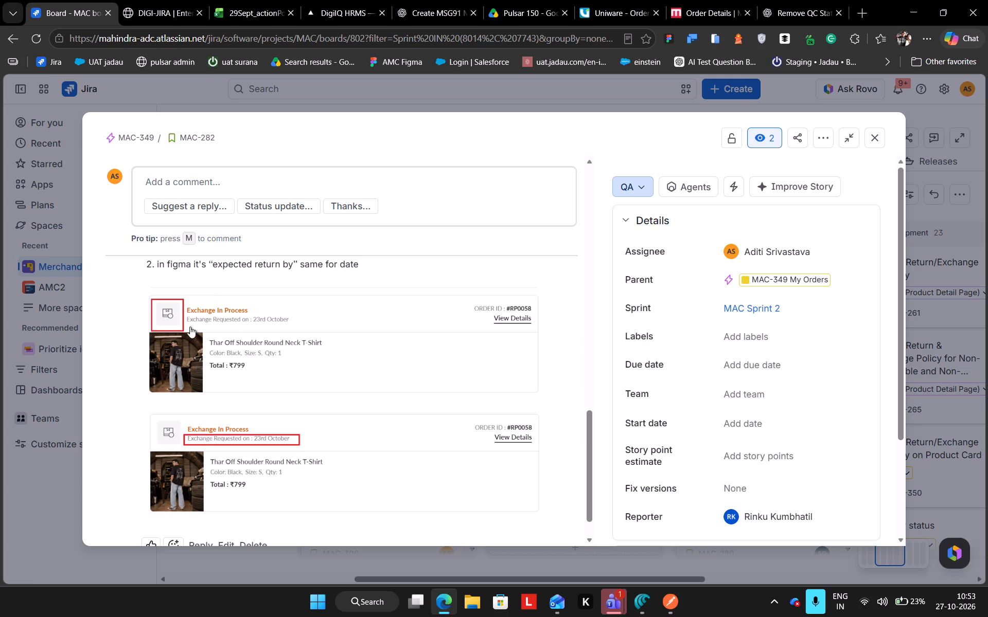
{"action": "scroll", "coordinate": [222, 342], "scroll_direction": "up", "scroll_amount": 6}
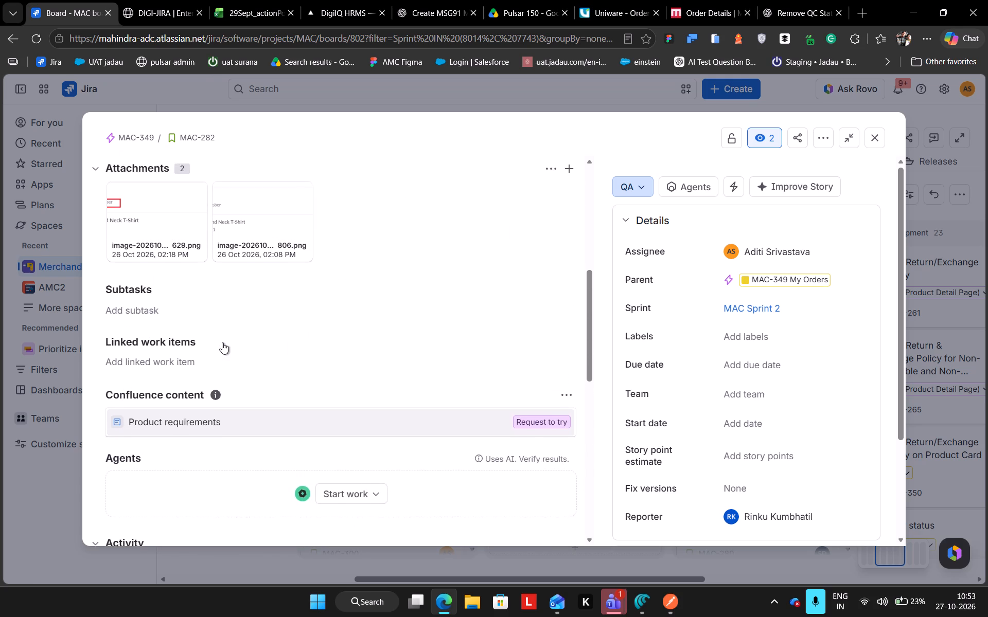
{"action": "scroll", "coordinate": [222, 342], "scroll_direction": "up", "scroll_amount": 5}
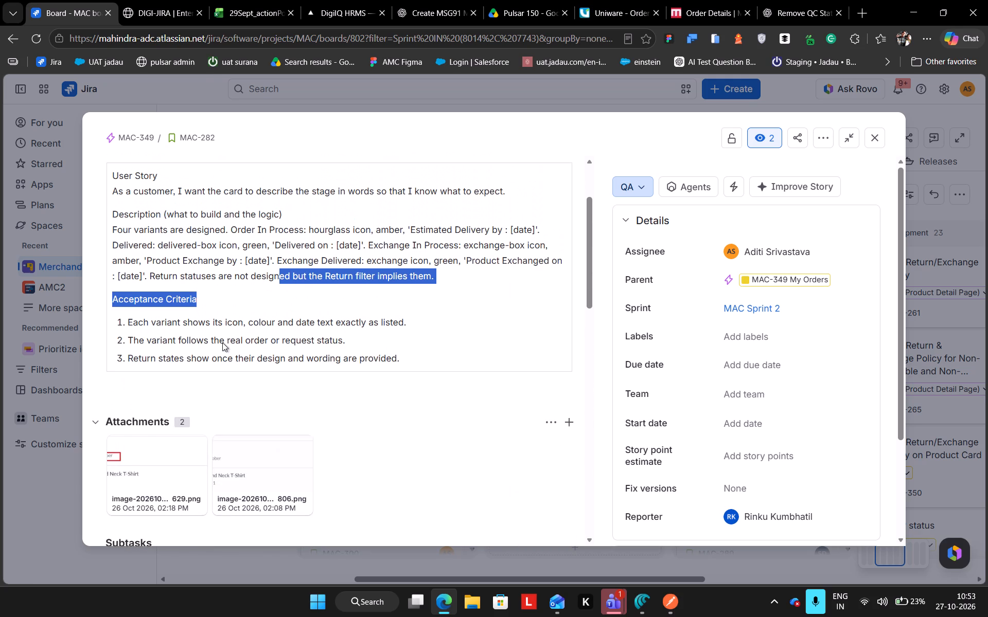
{"action": "left_click", "coordinate": [347, 413]}
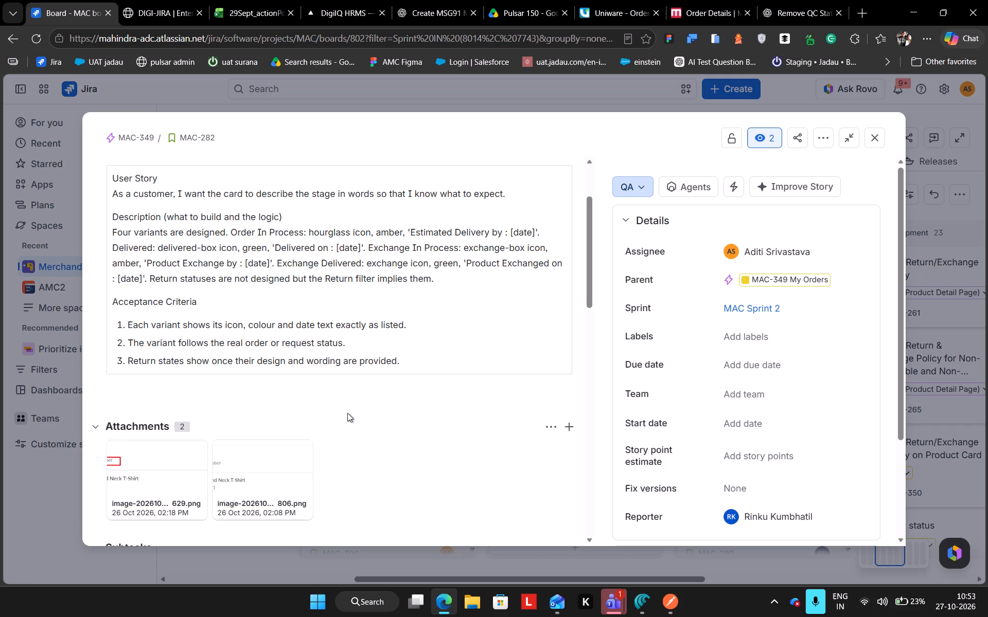
{"action": "scroll", "coordinate": [347, 413], "scroll_direction": "down", "scroll_amount": 3}
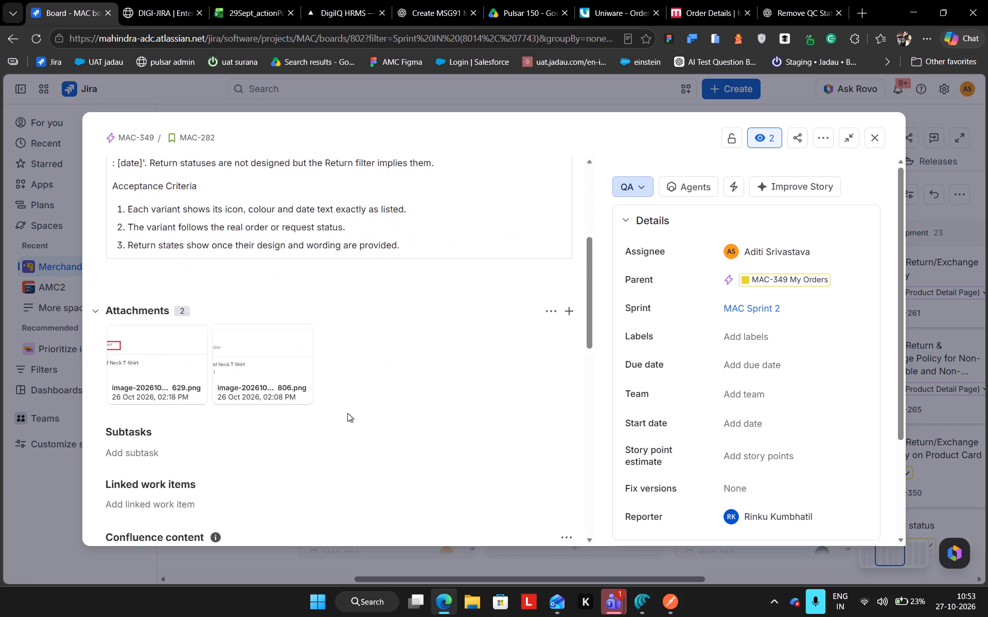
{"action": "scroll", "coordinate": [347, 413], "scroll_direction": "down", "scroll_amount": 6}
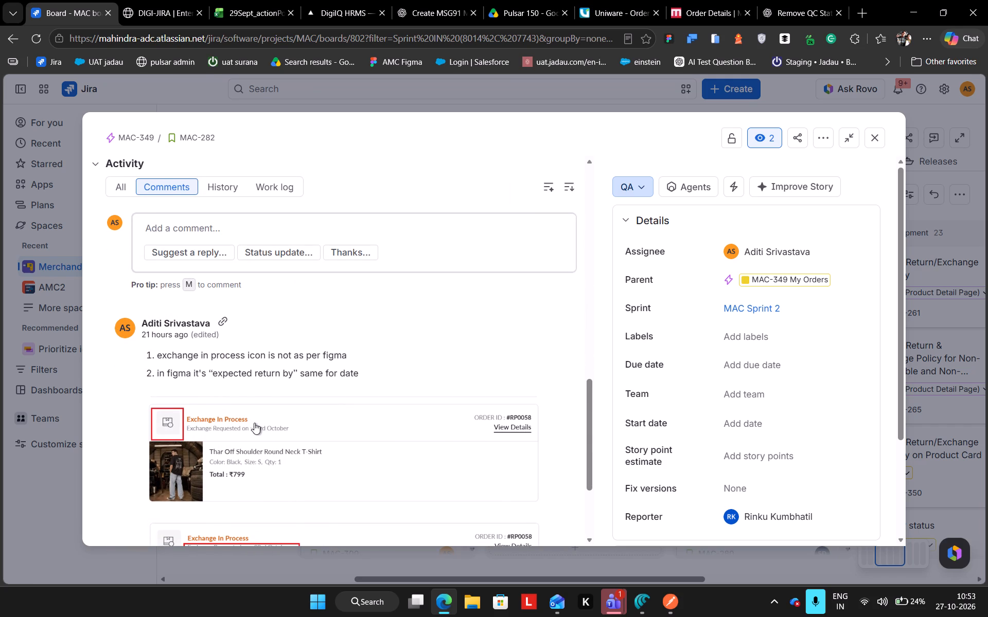
Mark MAC-282 as QA Failed, moving it from QA to In Development.
{"action": "scroll", "coordinate": [254, 423], "scroll_direction": "down", "scroll_amount": 2}
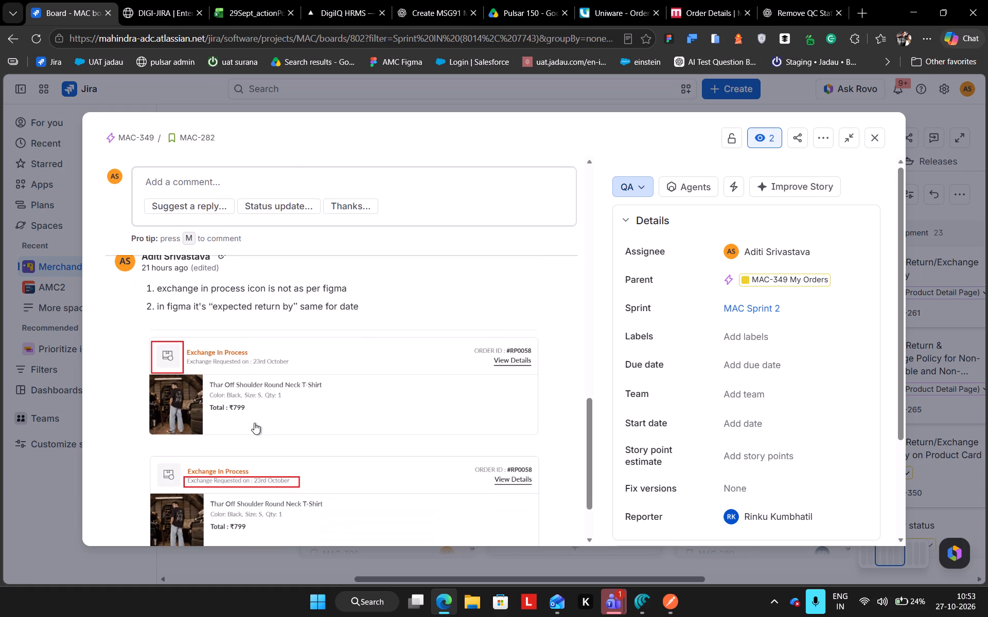
{"action": "scroll", "coordinate": [254, 423], "scroll_direction": "up", "scroll_amount": 1}
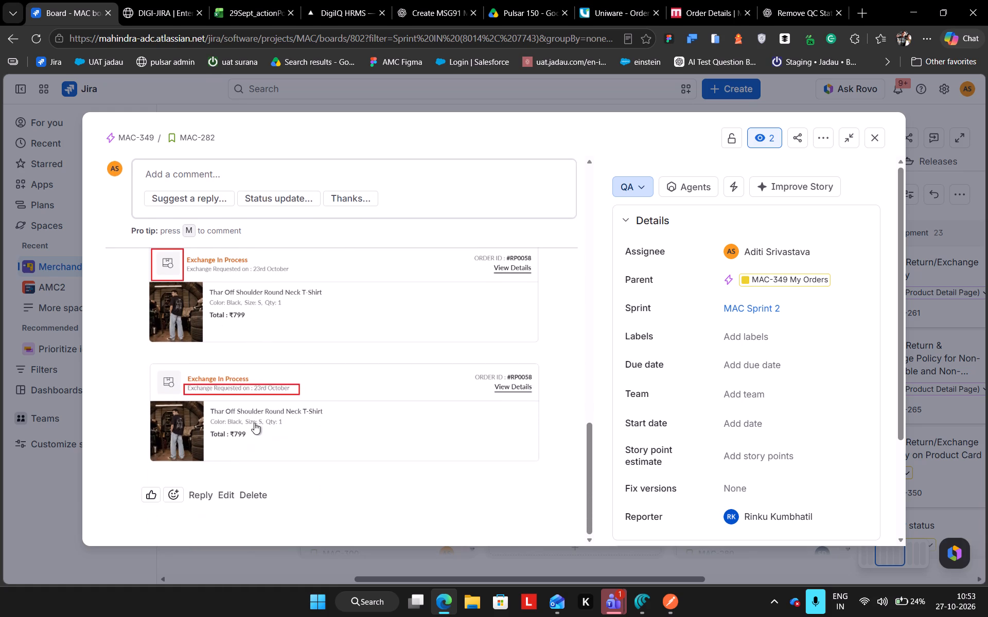
{"action": "scroll", "coordinate": [254, 423], "scroll_direction": "up", "scroll_amount": 3}
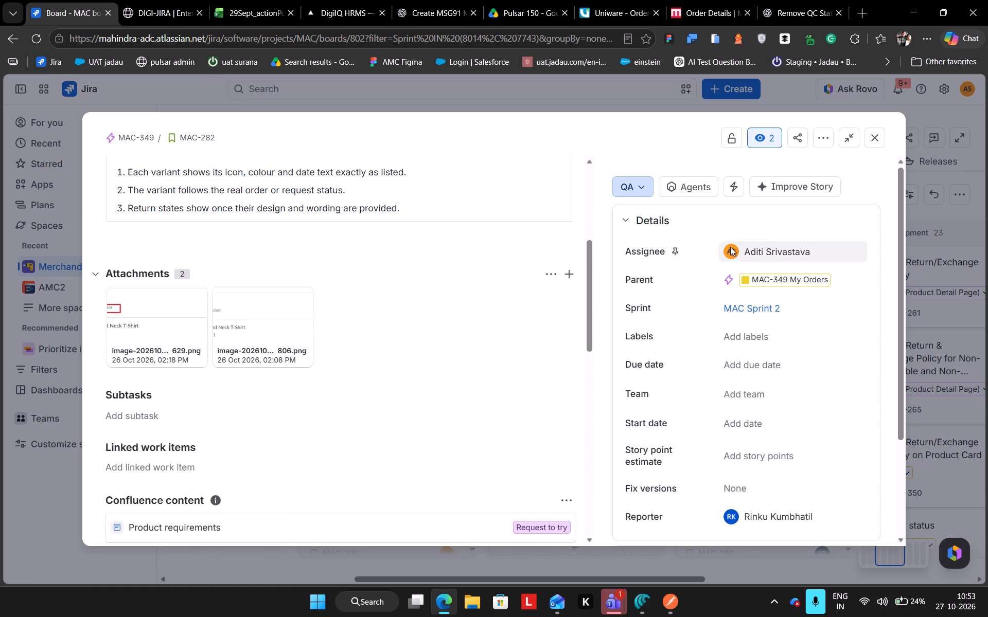
{"action": "left_click", "coordinate": [650, 191]}
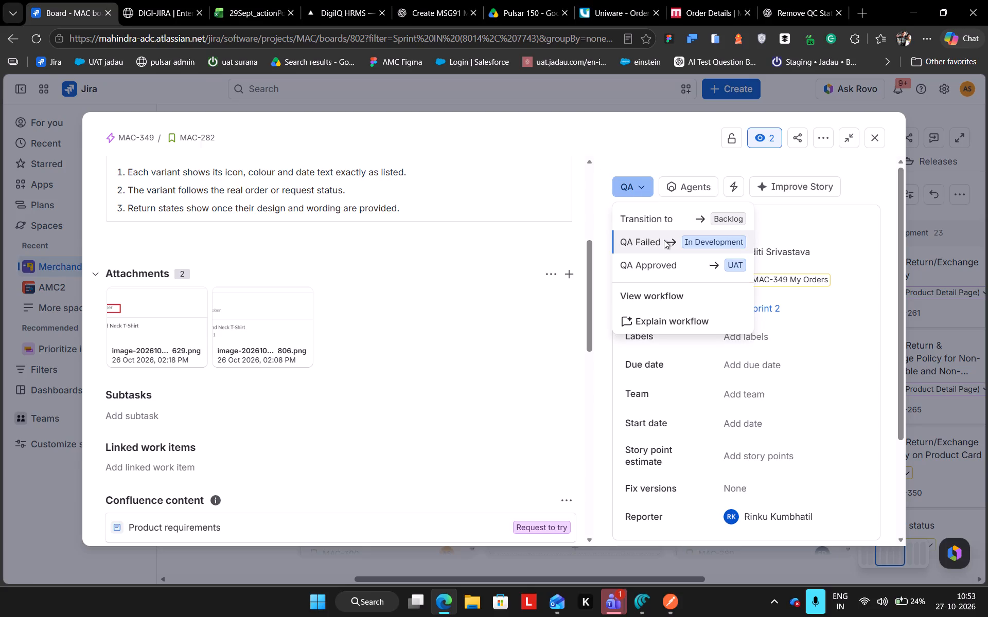
{"action": "left_click", "coordinate": [664, 240]}
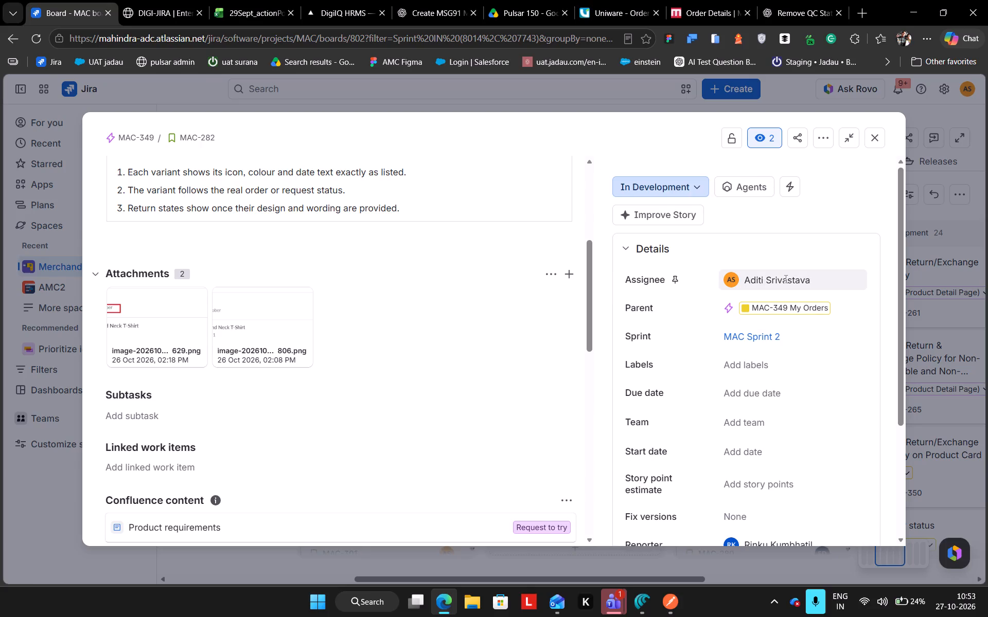
Reassign MAC-282 to Aman and close the ticket.
{"action": "left_click", "coordinate": [785, 279]}
{"action": "type", "text": "aman"}
{"action": "key", "text": "Return"}
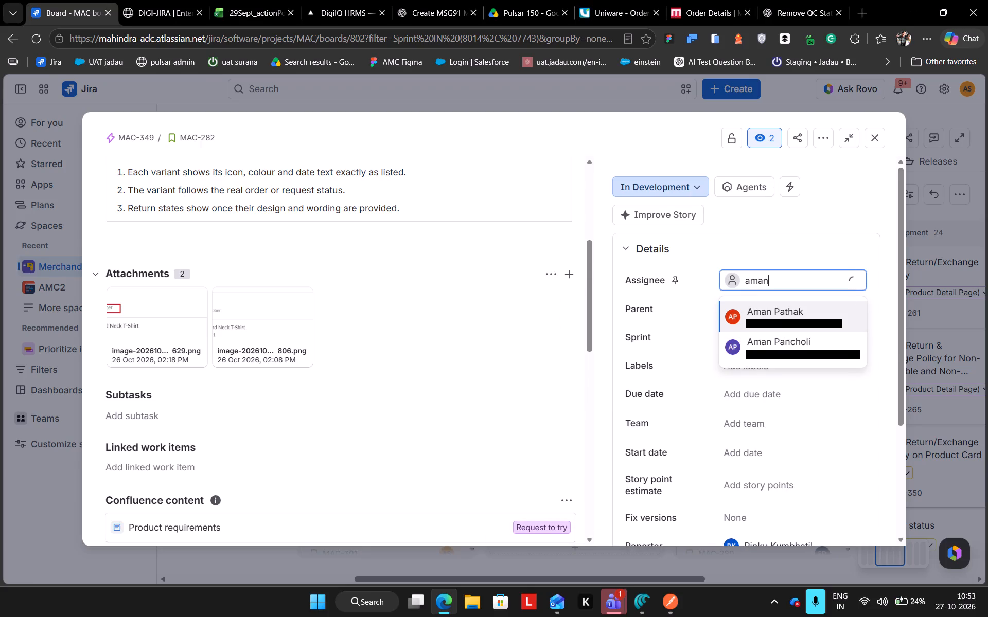
{"action": "left_click", "coordinate": [875, 139]}
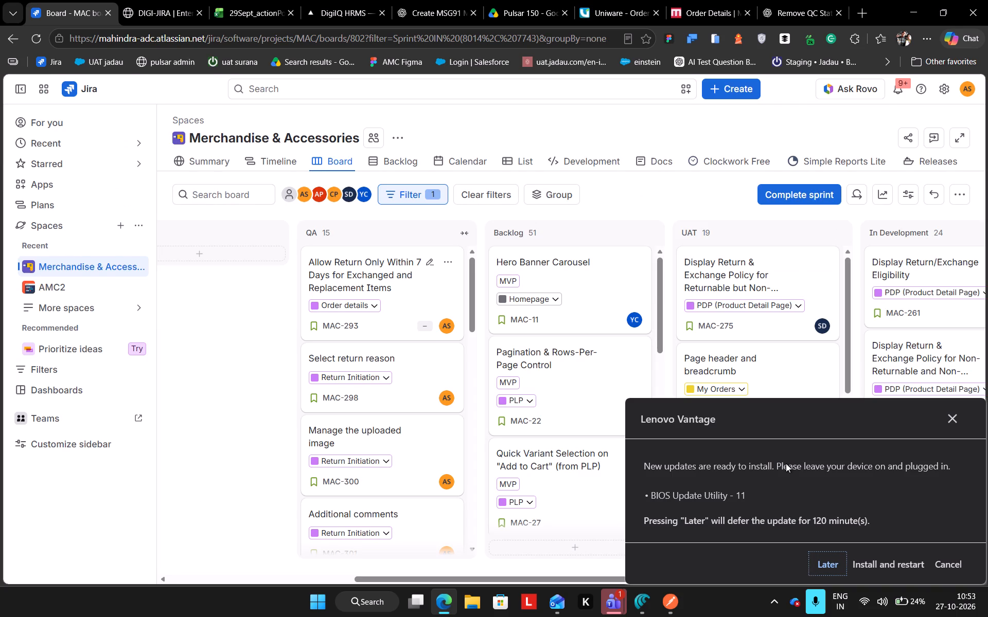
Postpone the Lenovo Vantage BIOS update.
{"action": "left_click", "coordinate": [823, 572]}
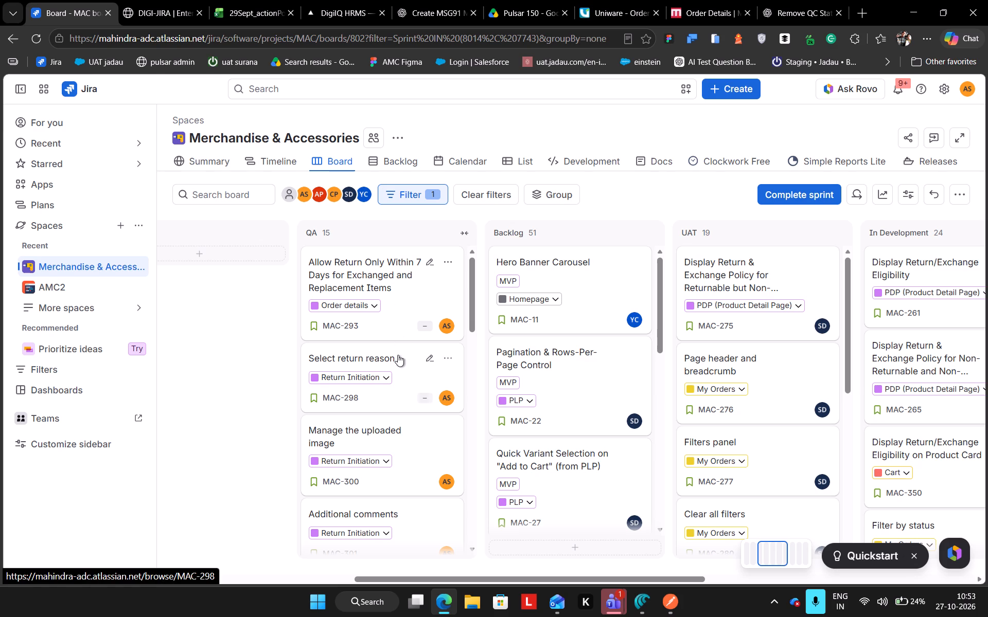
Open the Select return reason ticket MAC-298, read its description, acceptance criteria and comments section, and close it.
{"action": "left_click", "coordinate": [398, 360]}
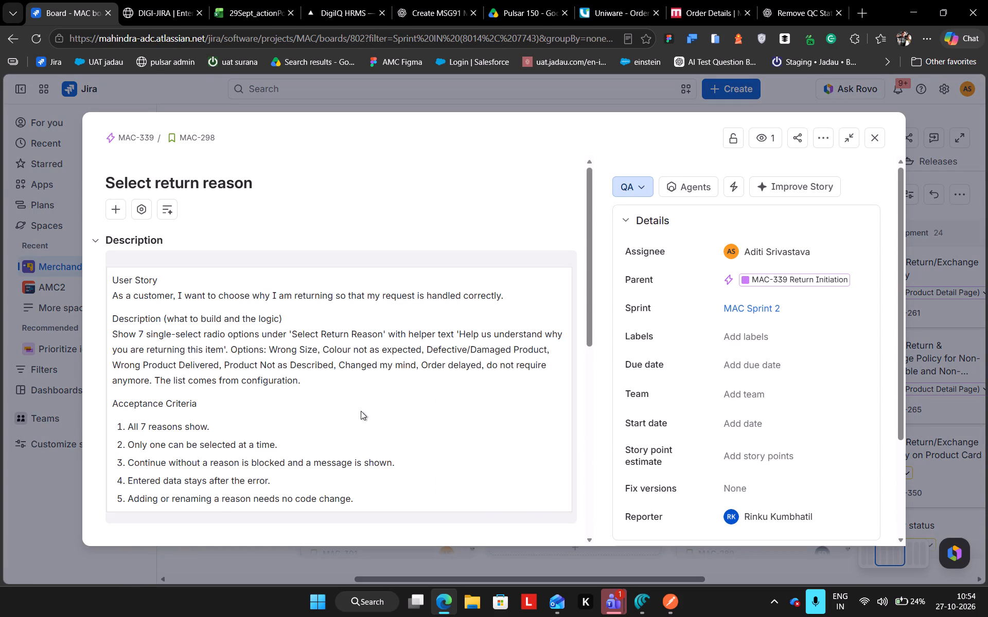
{"action": "scroll", "coordinate": [361, 411], "scroll_direction": "down", "scroll_amount": 9}
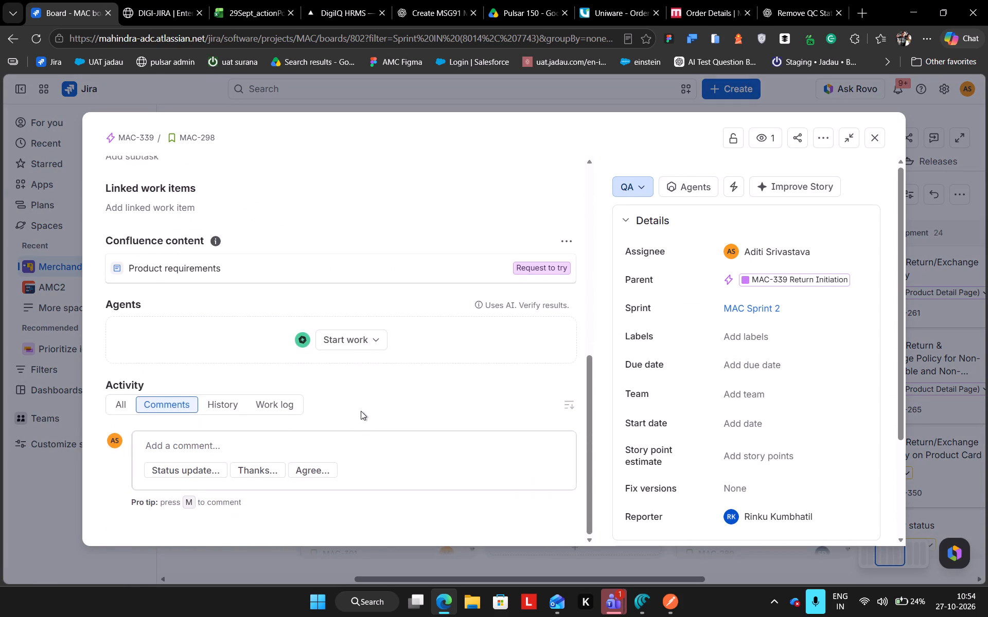
{"action": "scroll", "coordinate": [361, 411], "scroll_direction": "up", "scroll_amount": 5}
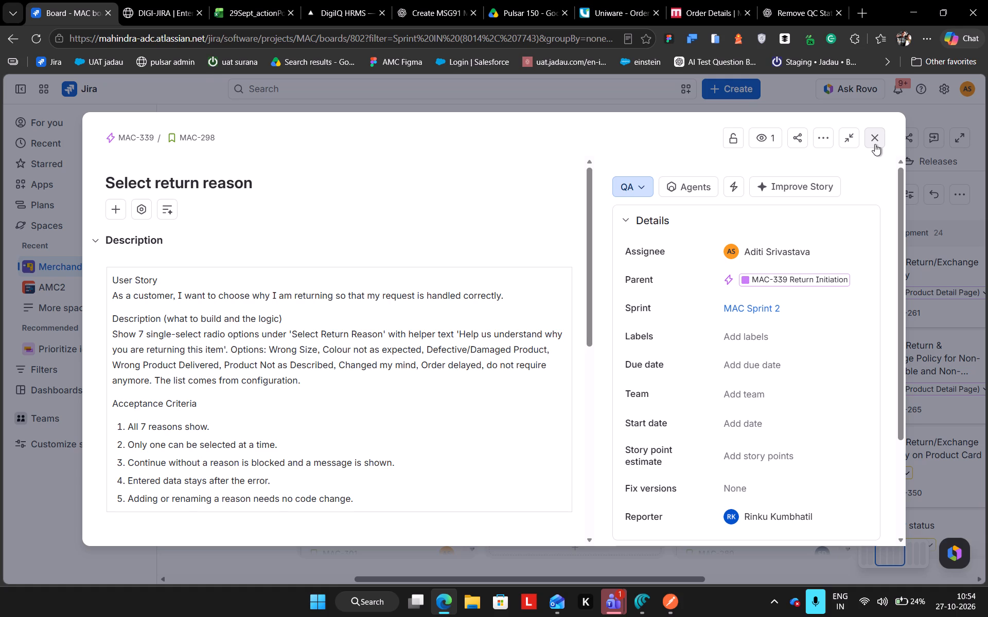
{"action": "left_click", "coordinate": [875, 144]}
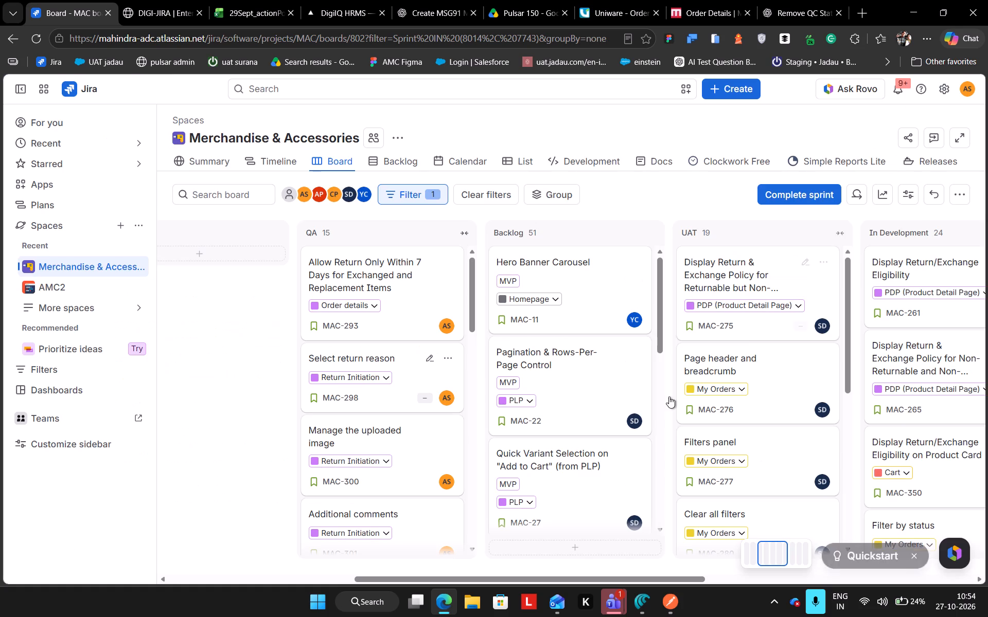
Open MAC-300 from the QA column and complete its draft comment with "it is looking good.".
{"action": "scroll", "coordinate": [399, 440], "scroll_direction": "down", "scroll_amount": 1}
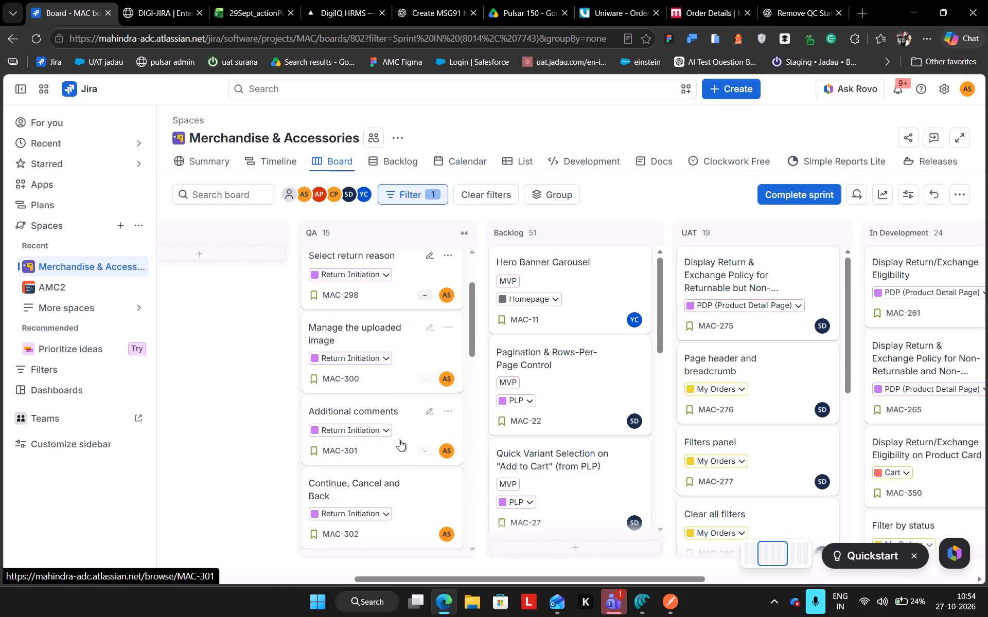
{"action": "left_click", "coordinate": [386, 330]}
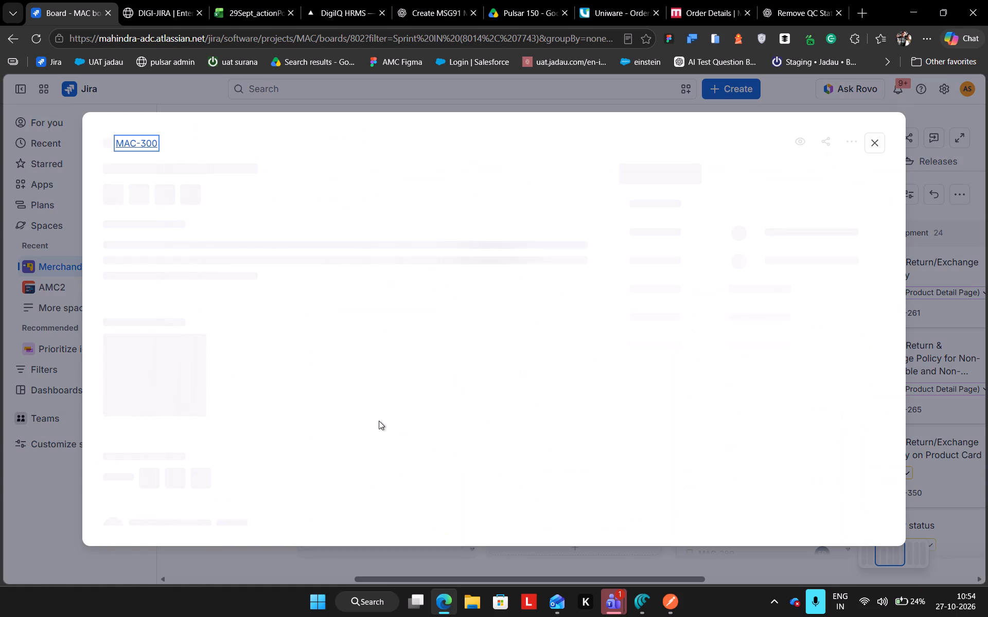
{"action": "scroll", "coordinate": [379, 421], "scroll_direction": "down", "scroll_amount": 7}
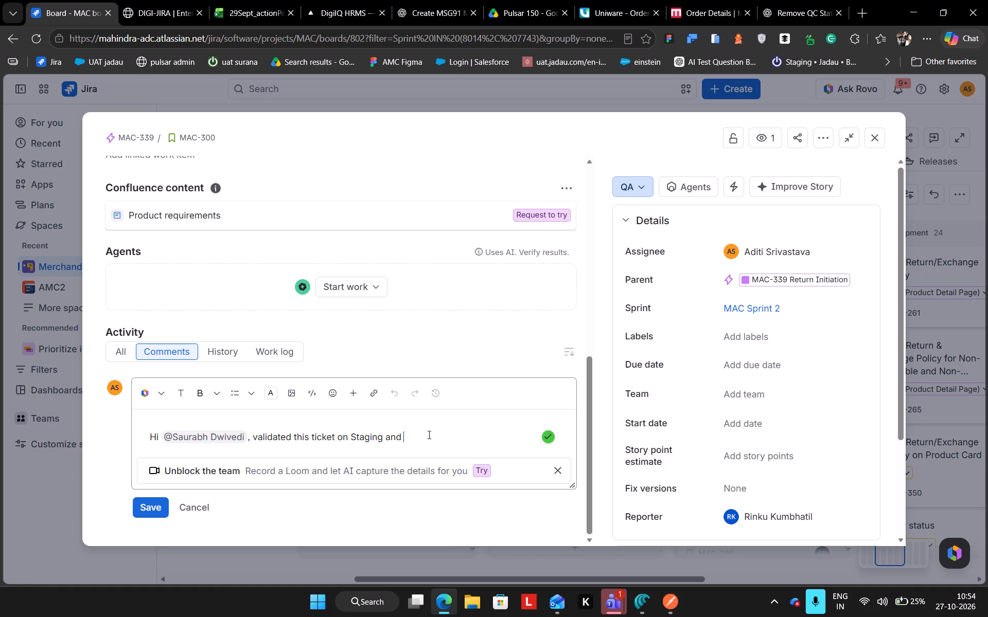
{"action": "type", "text": "it is li"}
{"action": "key", "text": "BackSpace"}
{"action": "type", "text": "ooking good."}
Insert the copied screenshot showing the uploaded product image on new lines below the MAC-300 comment text.
{"action": "key", "text": "shift+Return"}
{"action": "key", "text": "shift+Return"}
{"action": "key", "text": "super+v"}
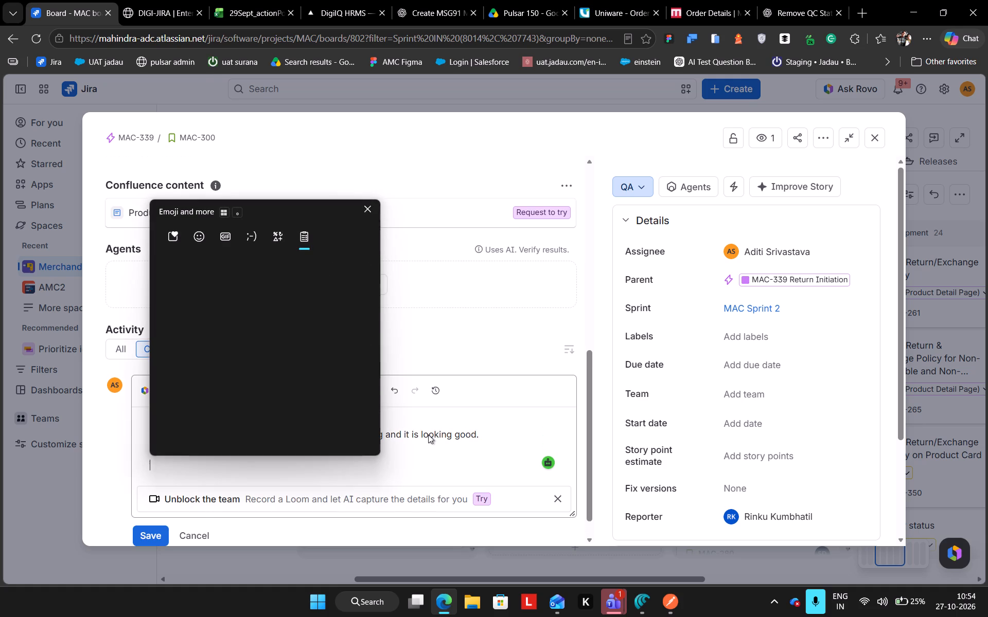
{"action": "key", "text": "Down"}
{"action": "key", "text": "Down"}
{"action": "key", "text": "Down"}
{"action": "key", "text": "Down"}
{"action": "key", "text": "Up"}
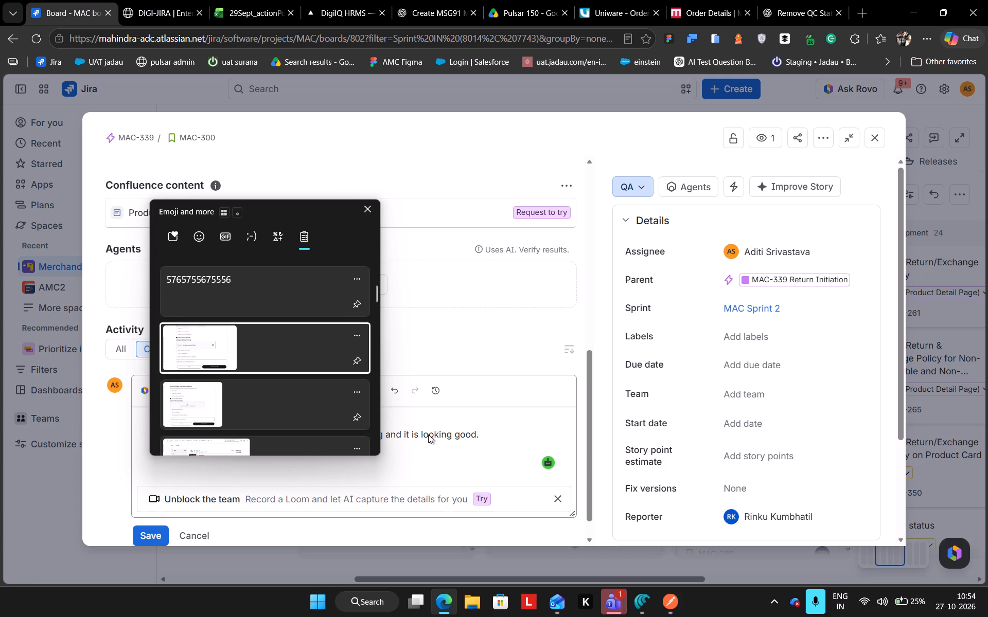
{"action": "key", "text": "Return"}
{"action": "key", "text": "ctrl+v"}
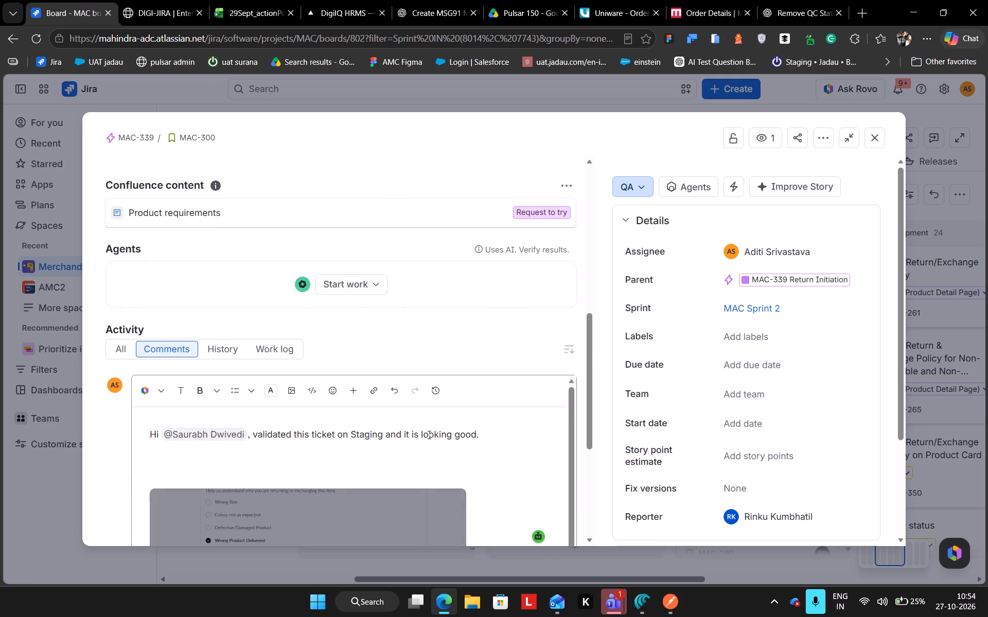
Insert the copied screenshot of the empty Upload Product Image drop area into the MAC-300 draft comment.
{"action": "scroll", "coordinate": [428, 434], "scroll_direction": "down", "scroll_amount": 2}
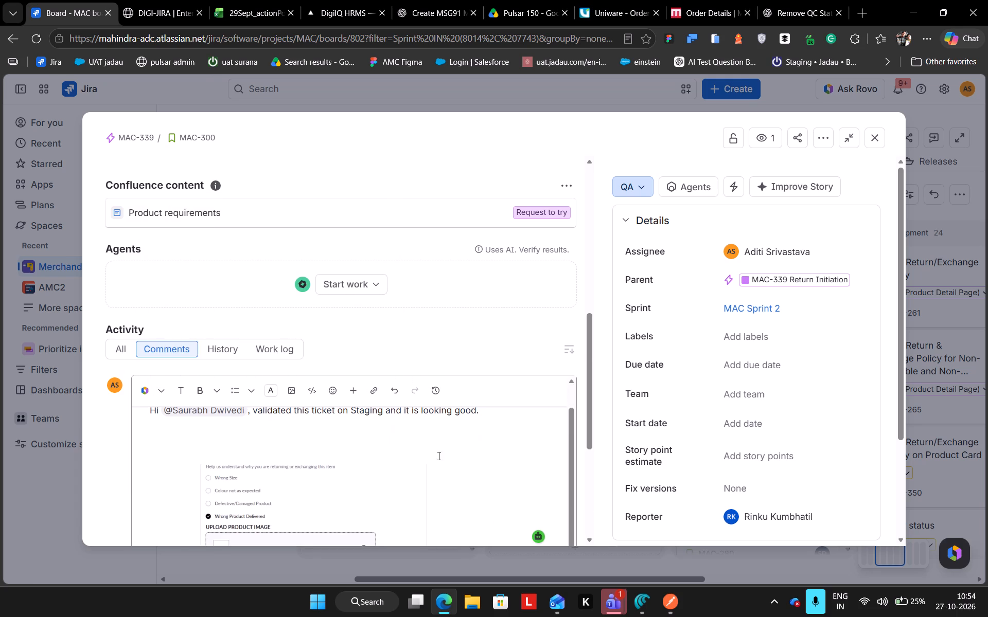
{"action": "key", "text": "super+v"}
{"action": "key", "text": "Down"}
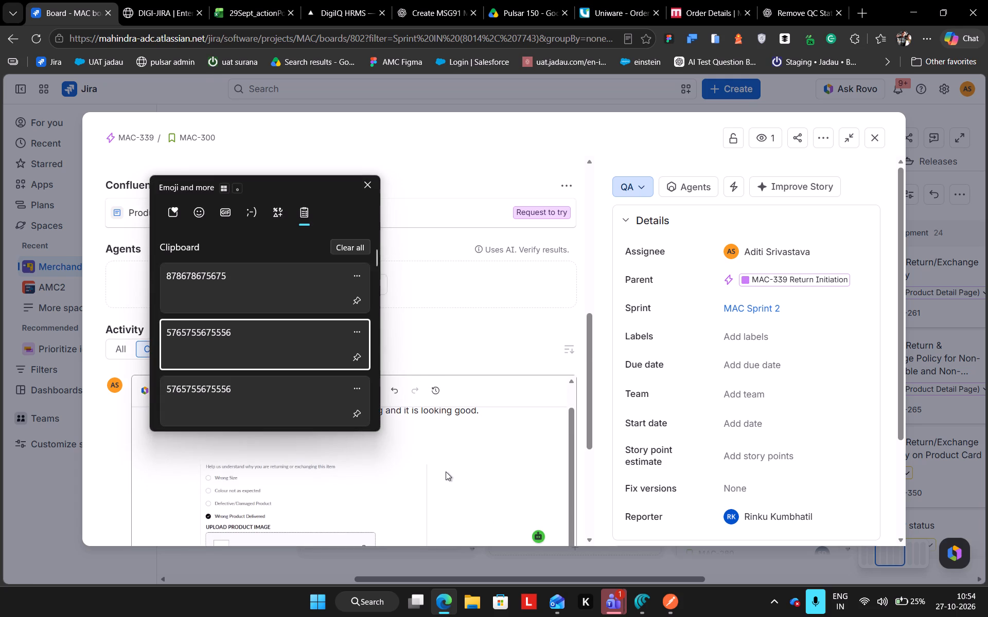
{"action": "key", "text": "Down"}
{"action": "key", "text": "Down"}
{"action": "key", "text": "Down"}
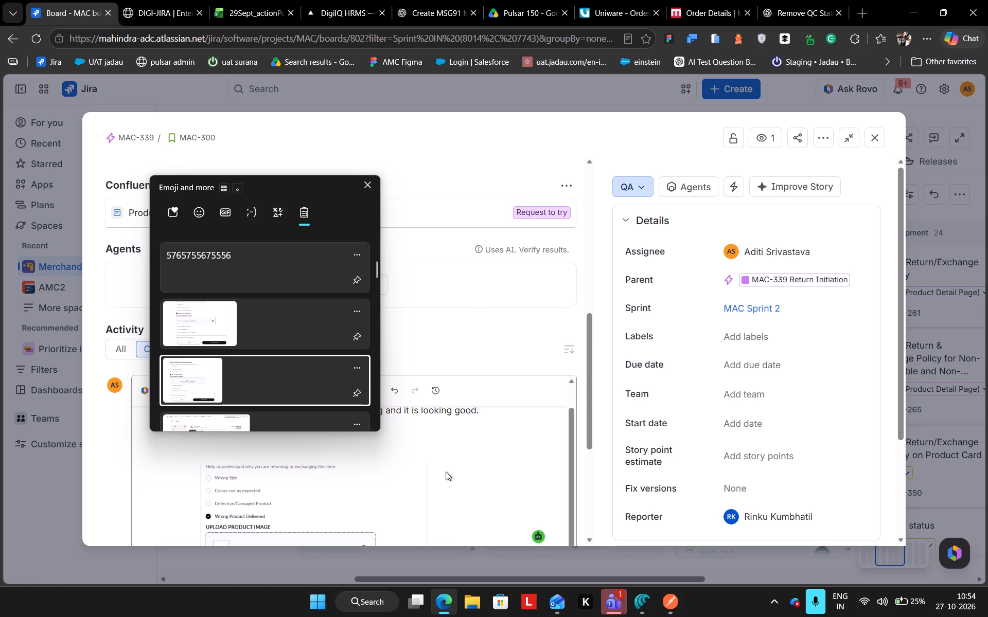
{"action": "key", "text": "Return"}
{"action": "key", "text": "ctrl+v"}
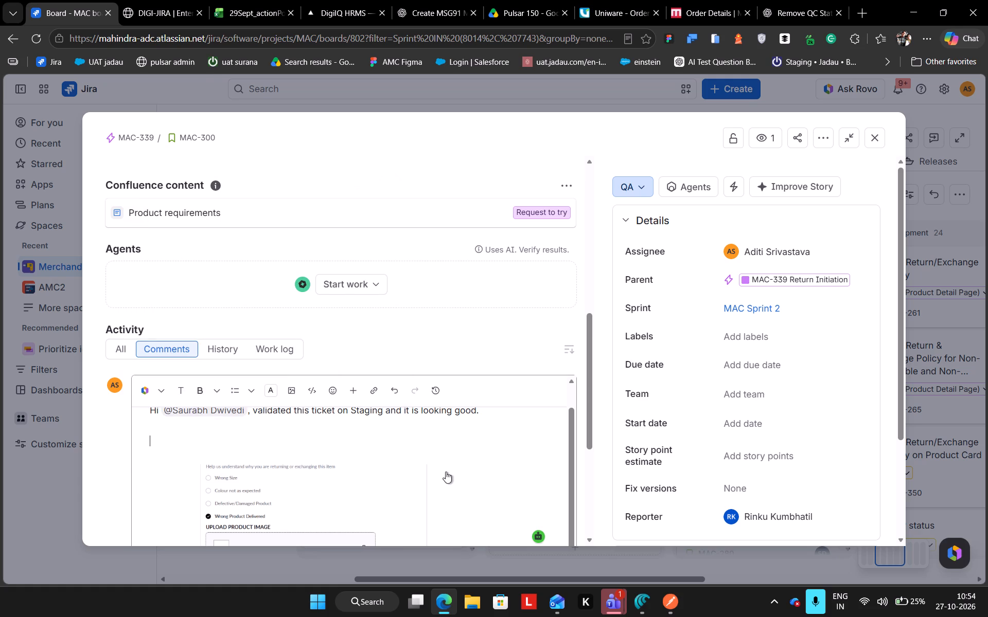
Examine both pasted return/exchange reason screenshots in the MAC-300 draft comment.
{"action": "scroll", "coordinate": [454, 505], "scroll_direction": "down", "scroll_amount": 4}
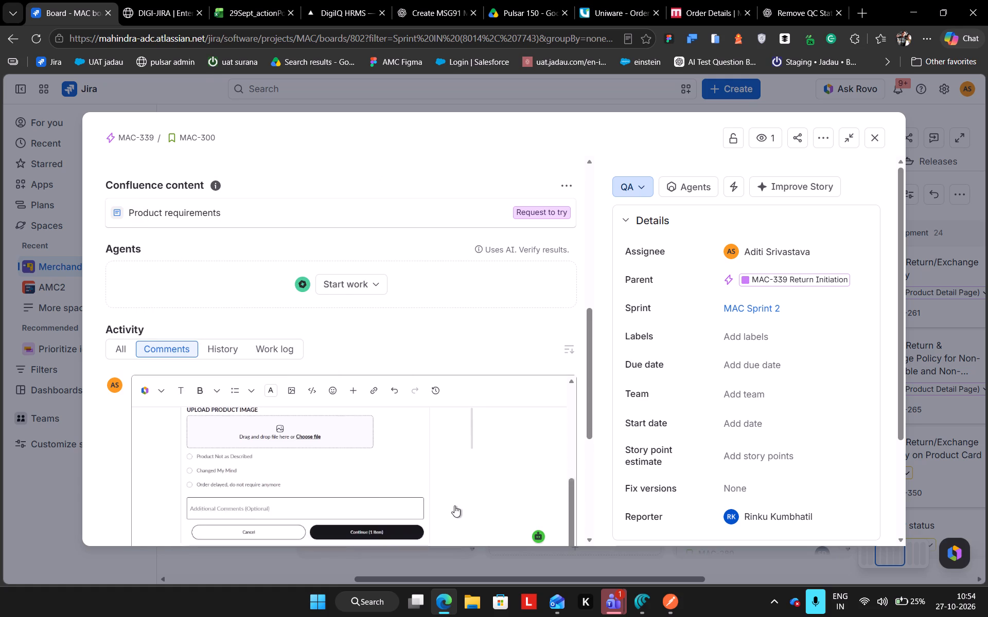
{"action": "scroll", "coordinate": [454, 505], "scroll_direction": "down", "scroll_amount": 2}
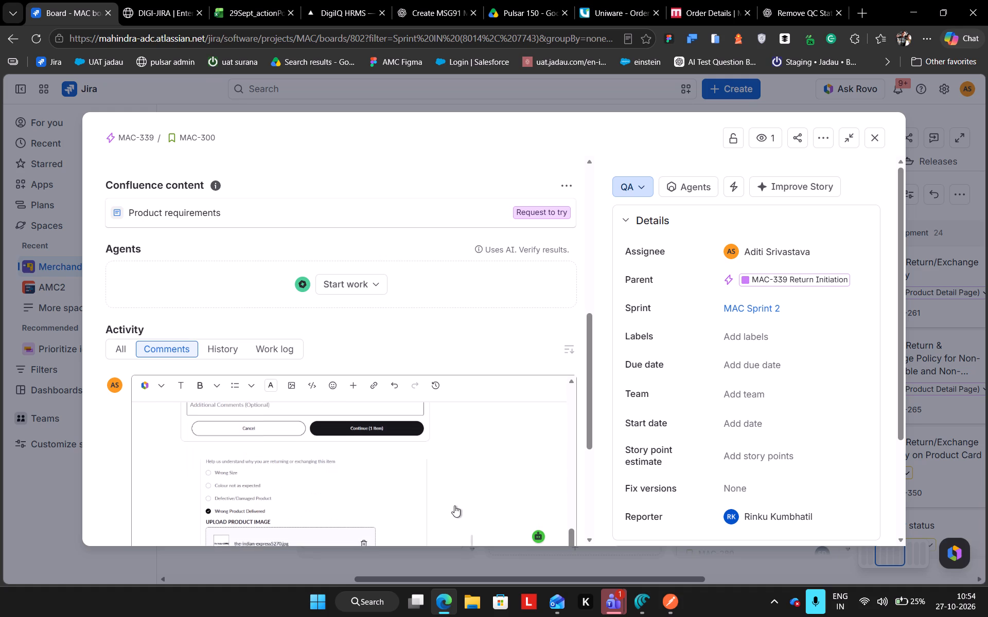
{"action": "scroll", "coordinate": [454, 505], "scroll_direction": "down", "scroll_amount": 2}
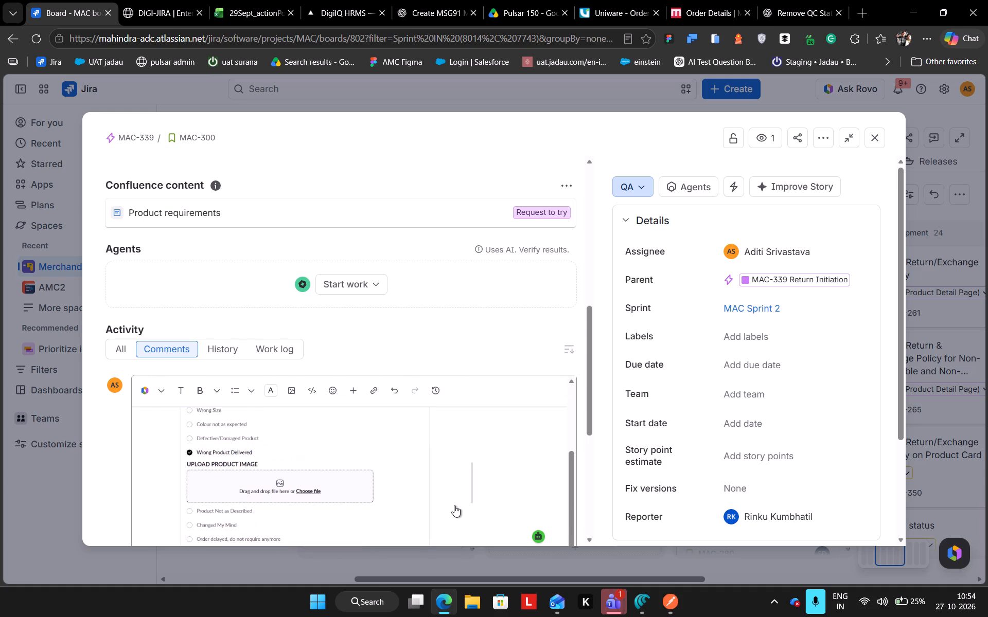
{"action": "scroll", "coordinate": [454, 505], "scroll_direction": "down", "scroll_amount": 2}
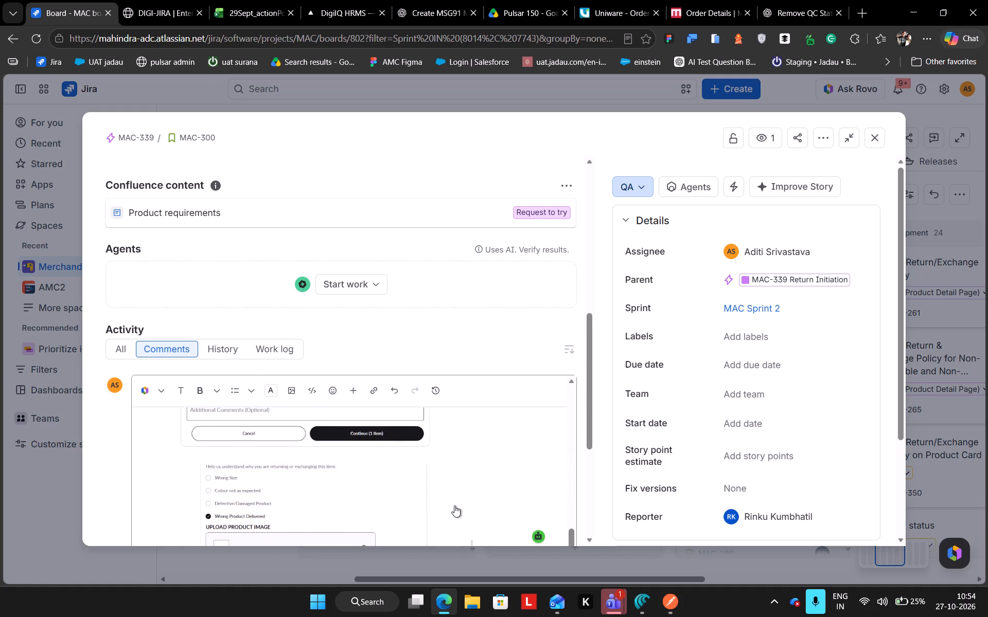
Compare the MAC-300 description and acceptance criteria with the draft comment and its screenshots.
{"action": "scroll", "coordinate": [454, 505], "scroll_direction": "up", "scroll_amount": 5}
{"action": "scroll", "coordinate": [429, 330], "scroll_direction": "up", "scroll_amount": 3}
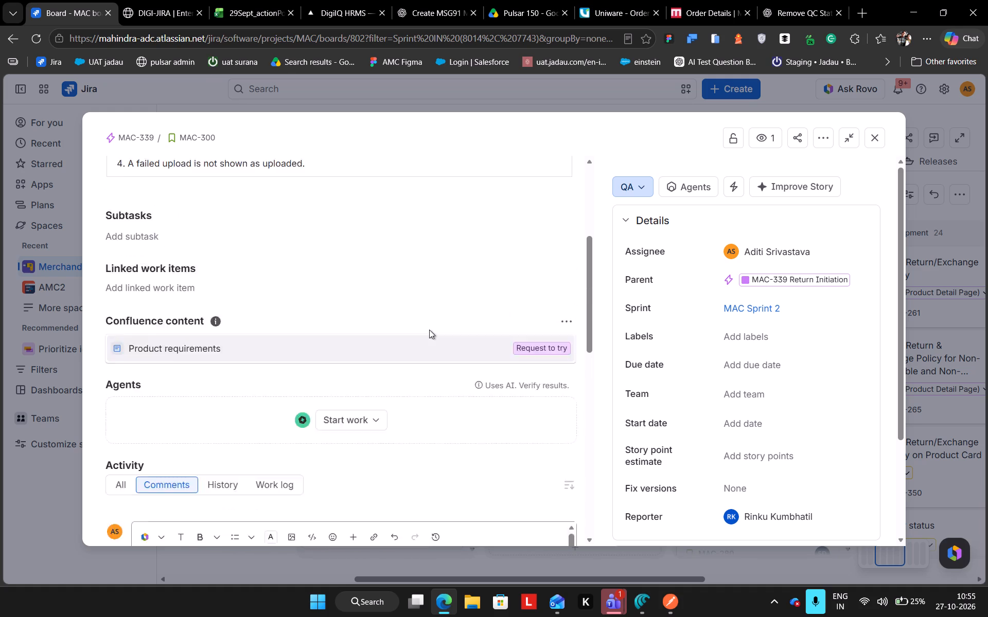
{"action": "scroll", "coordinate": [429, 330], "scroll_direction": "up", "scroll_amount": 5}
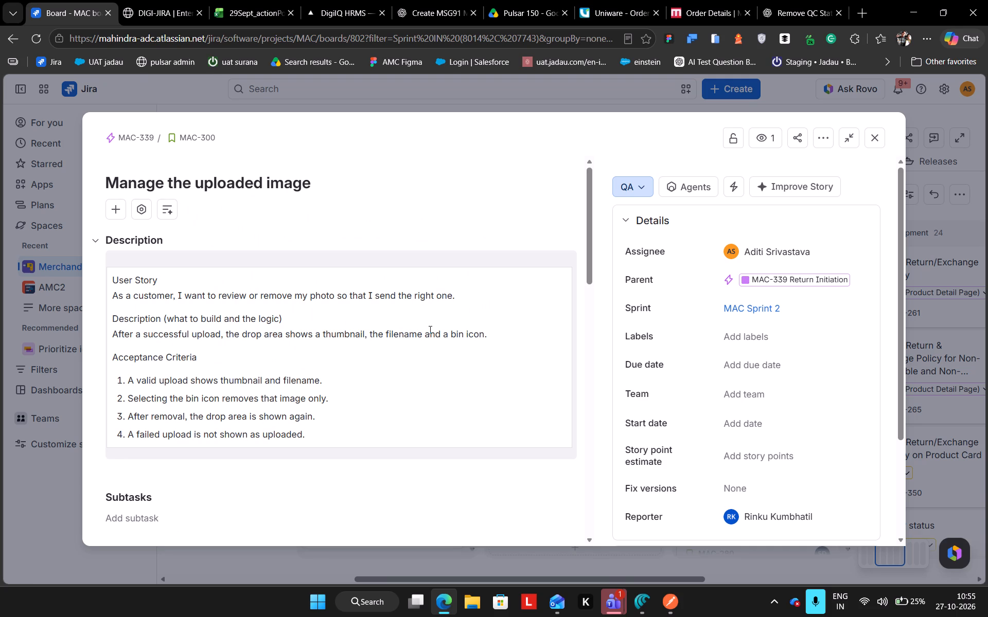
{"action": "scroll", "coordinate": [429, 330], "scroll_direction": "down", "scroll_amount": 6}
{"action": "scroll", "coordinate": [429, 330], "scroll_direction": "up", "scroll_amount": 1}
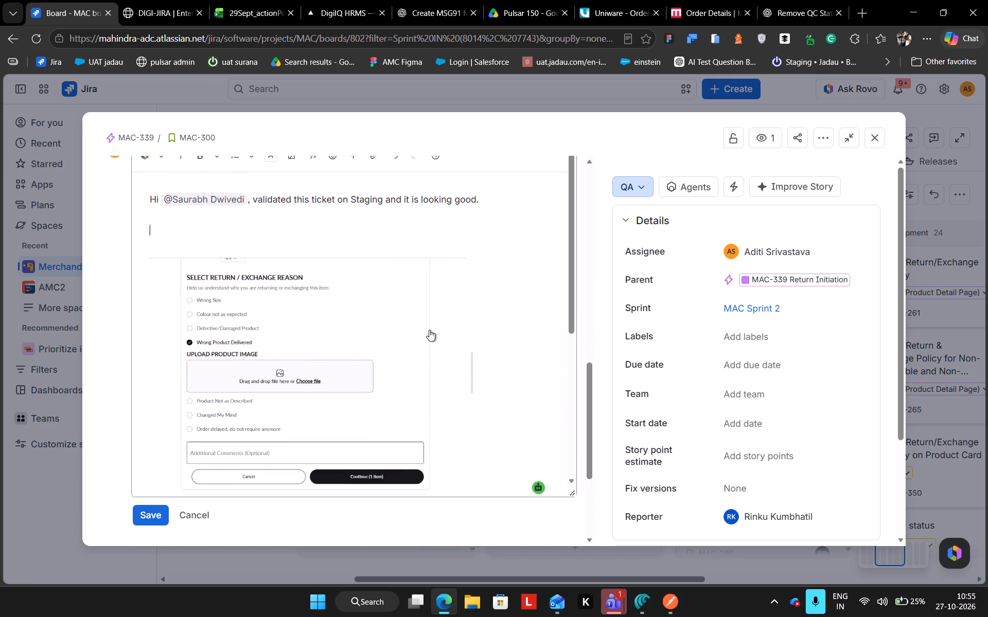
{"action": "scroll", "coordinate": [429, 330], "scroll_direction": "up", "scroll_amount": 2}
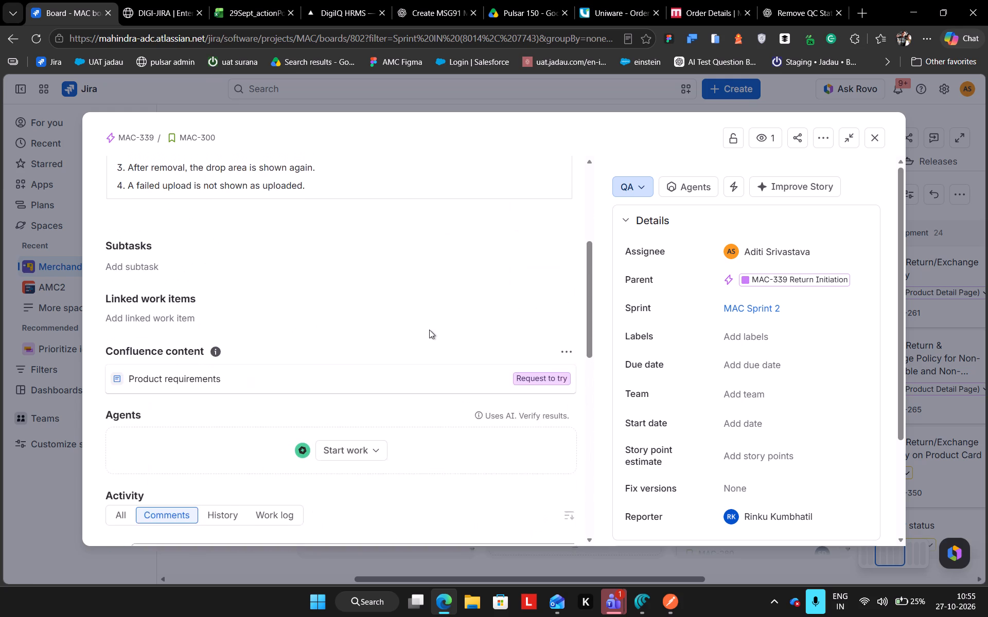
{"action": "scroll", "coordinate": [429, 330], "scroll_direction": "up", "scroll_amount": 2}
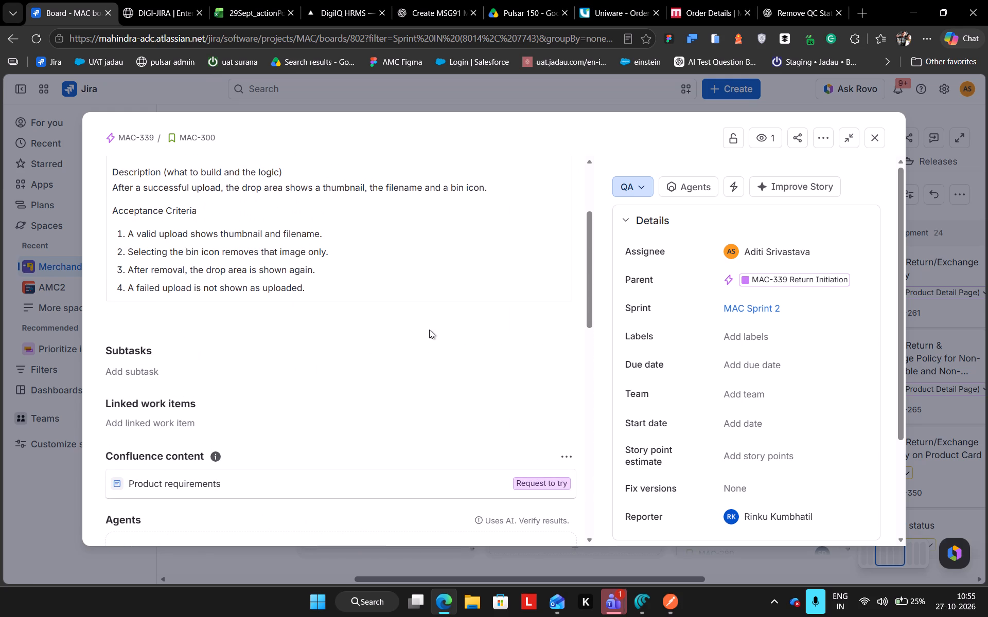
{"action": "scroll", "coordinate": [429, 330], "scroll_direction": "up", "scroll_amount": 2}
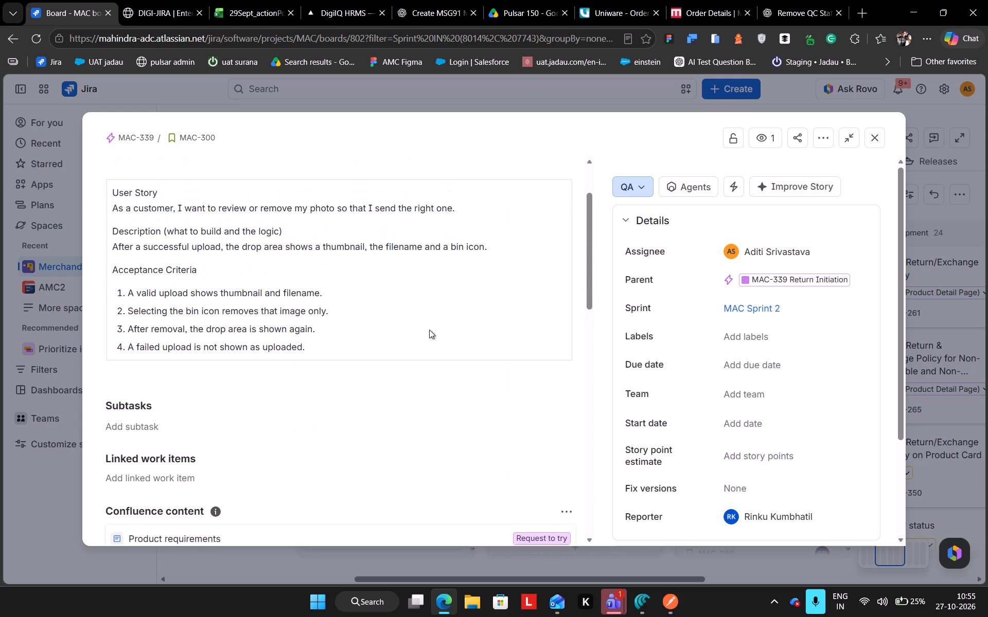
{"action": "scroll", "coordinate": [429, 330], "scroll_direction": "up", "scroll_amount": 1}
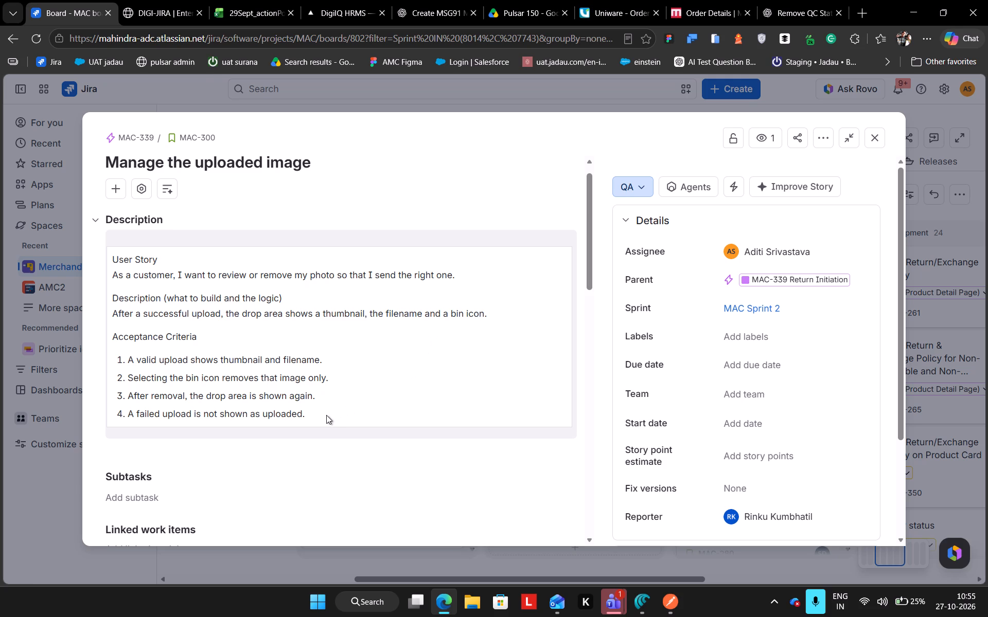
{"action": "scroll", "coordinate": [327, 470], "scroll_direction": "down", "scroll_amount": 9}
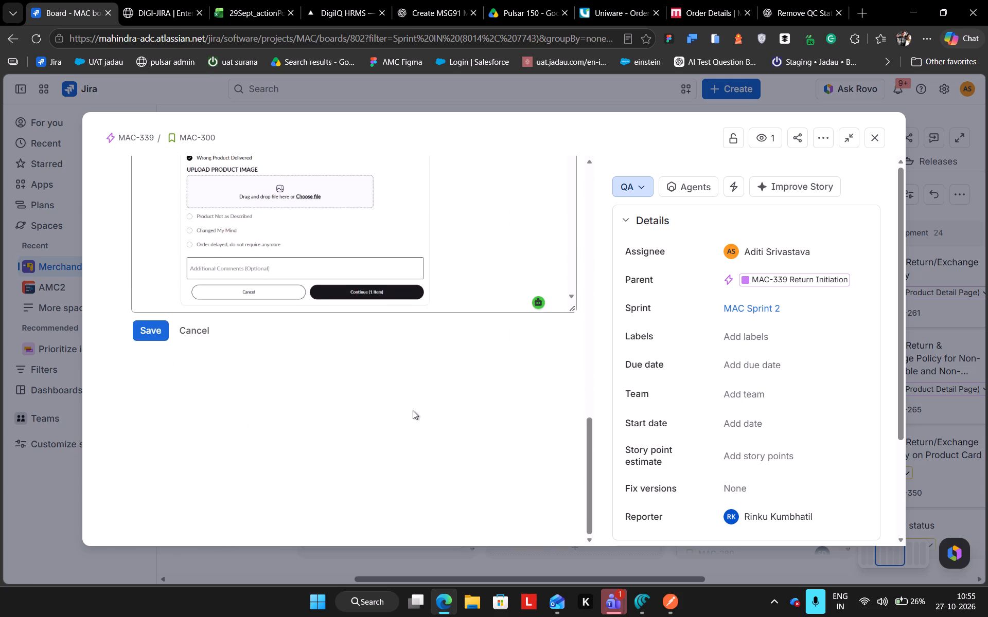
{"action": "scroll", "coordinate": [413, 410], "scroll_direction": "up", "scroll_amount": 4}
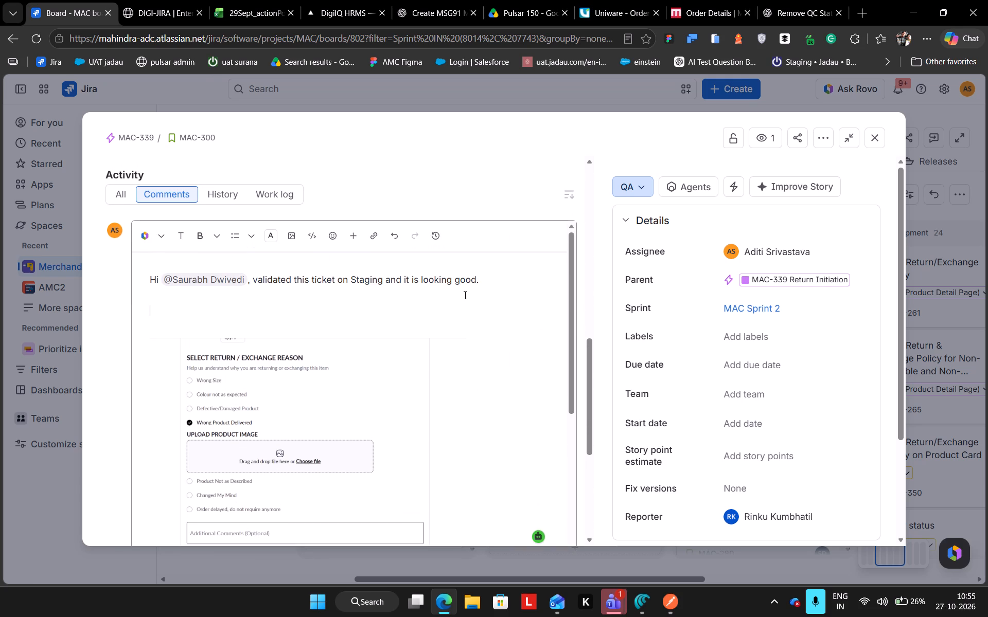
Remove the extra blank line between the text and the screenshots in the MAC-300 draft comment.
{"action": "key", "text": "shift+at"}
{"action": "key", "text": "BackSpace"}
{"action": "key", "text": "BackSpace"}
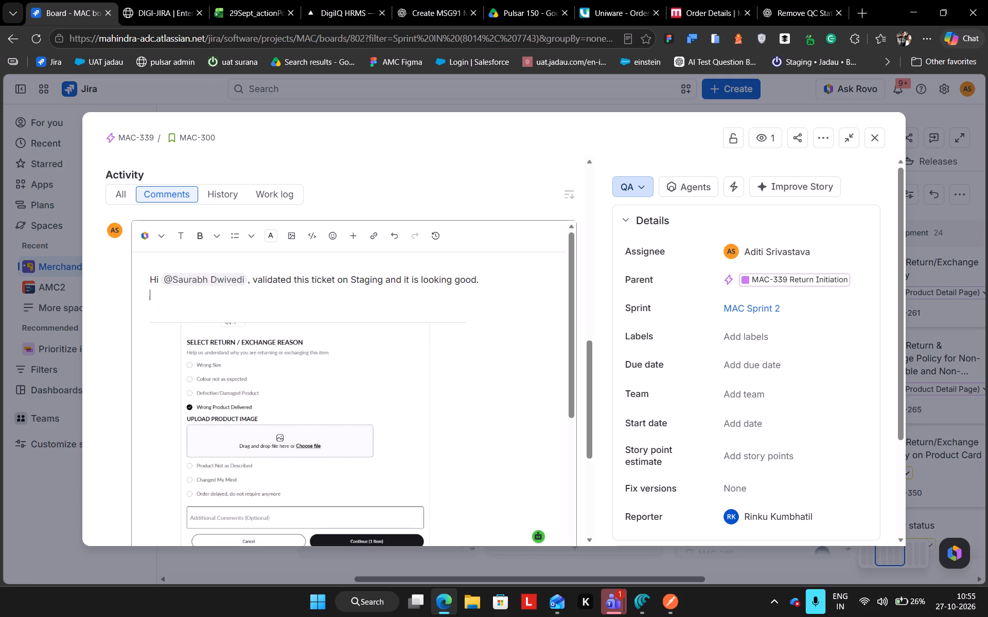
{"action": "left_click", "coordinate": [331, 308]}
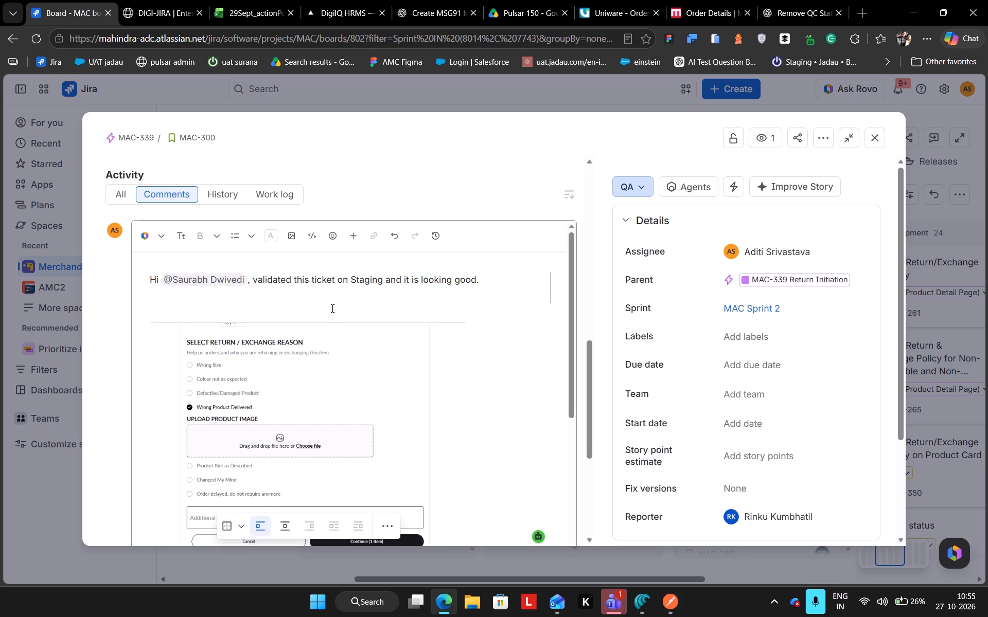
{"action": "left_click", "coordinate": [119, 340]}
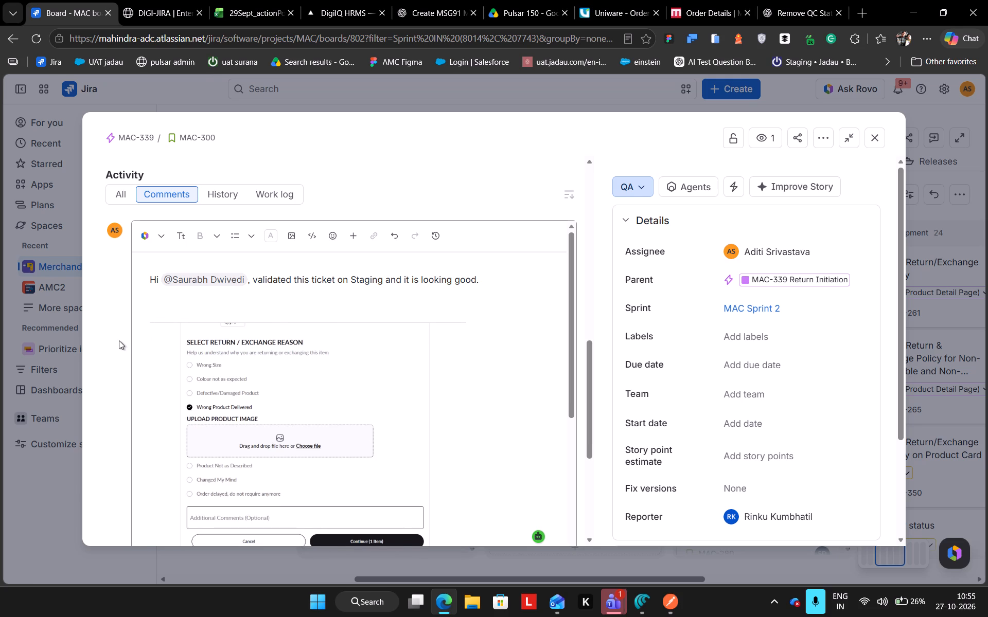
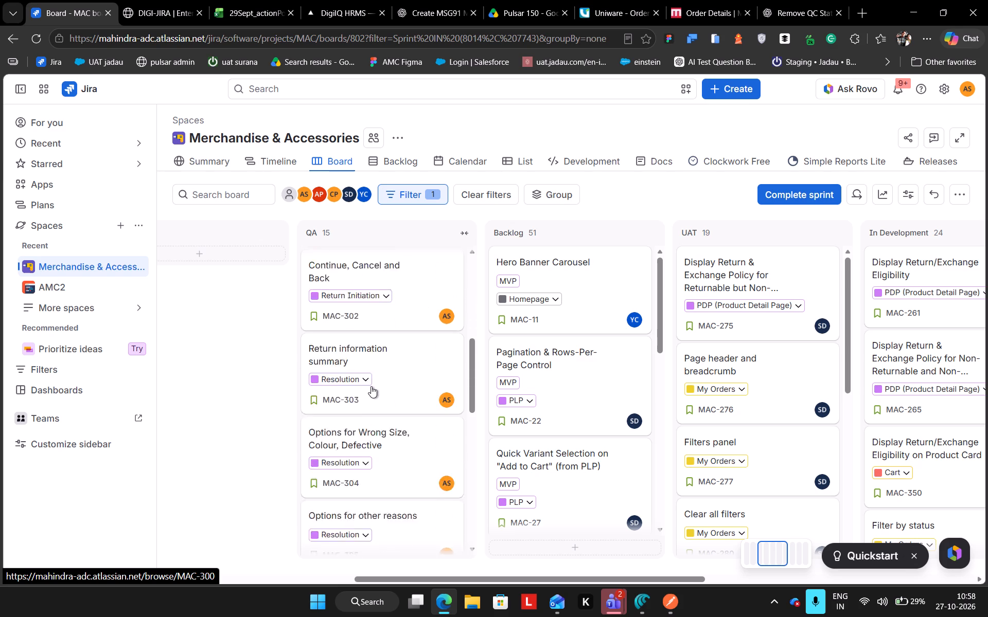
Look through the tickets in the QA column of the Merchandise & Accessories board.
{"action": "scroll", "coordinate": [371, 386], "scroll_direction": "down", "scroll_amount": 8}
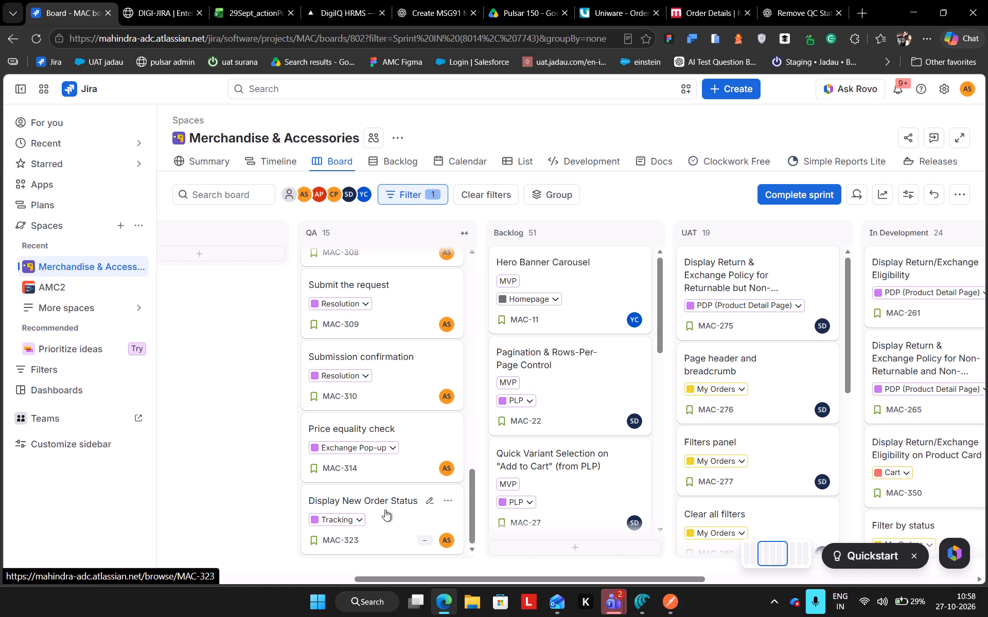
{"action": "scroll", "coordinate": [385, 510], "scroll_direction": "up", "scroll_amount": 5}
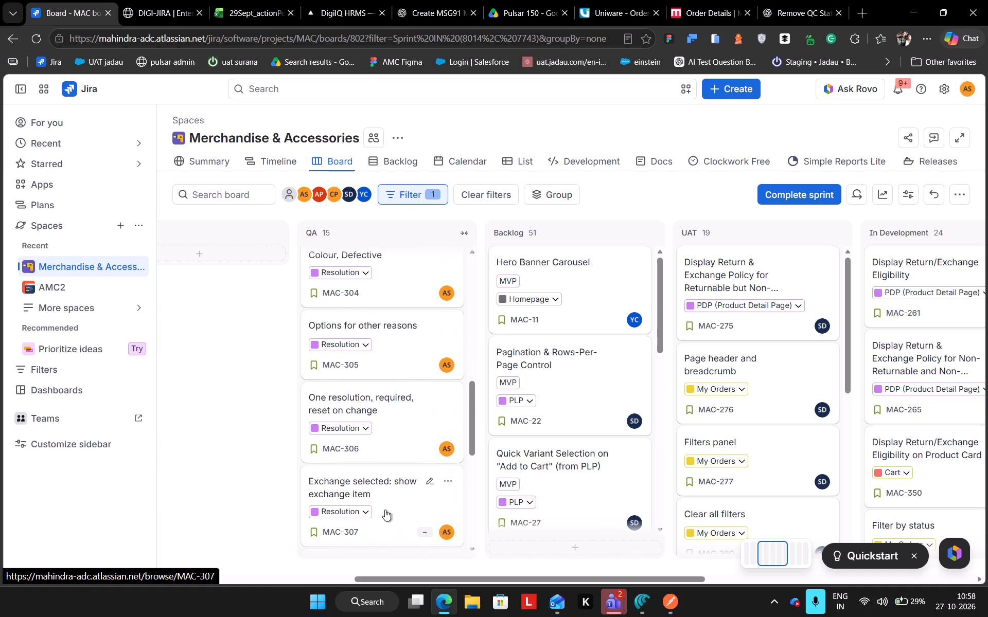
{"action": "scroll", "coordinate": [385, 510], "scroll_direction": "up", "scroll_amount": 4}
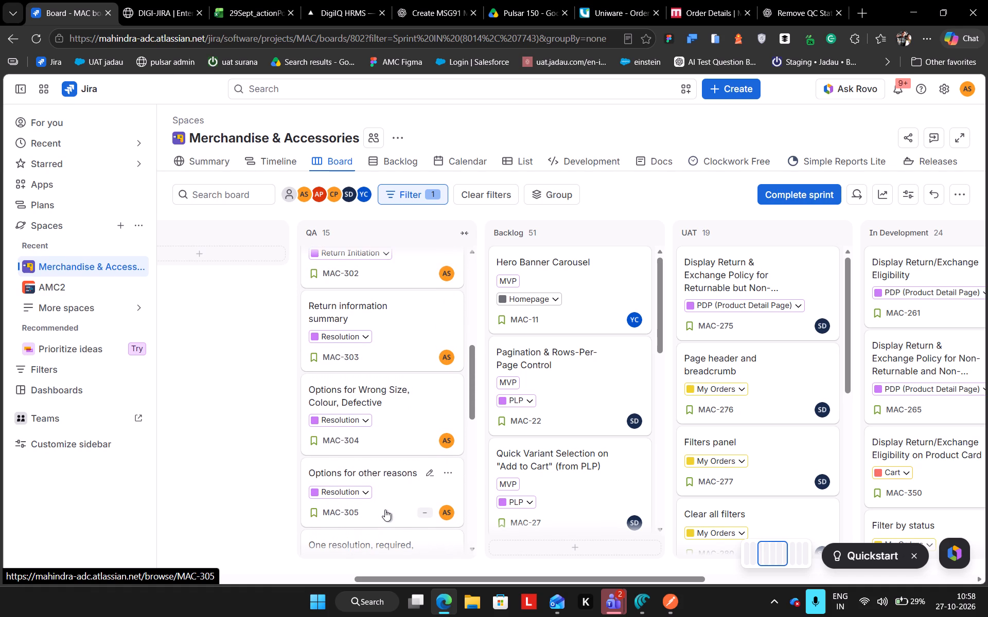
{"action": "scroll", "coordinate": [385, 510], "scroll_direction": "up", "scroll_amount": 3}
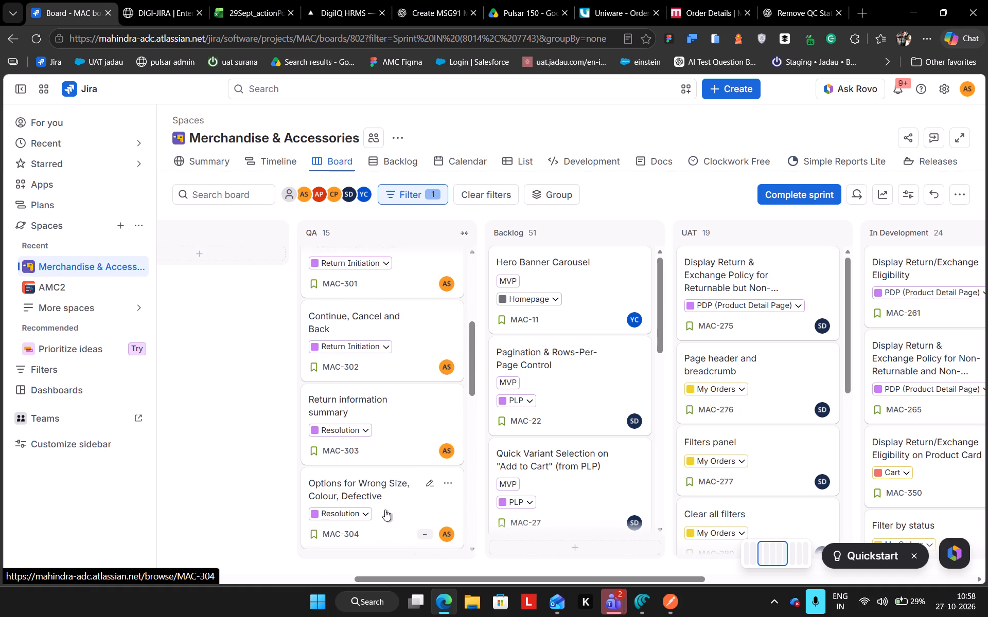
{"action": "scroll", "coordinate": [385, 510], "scroll_direction": "up", "scroll_amount": 1}
Review the description, acceptance criteria and comments section of MAC-302, Continue, Cancel and Back.
{"action": "left_click", "coordinate": [383, 384]}
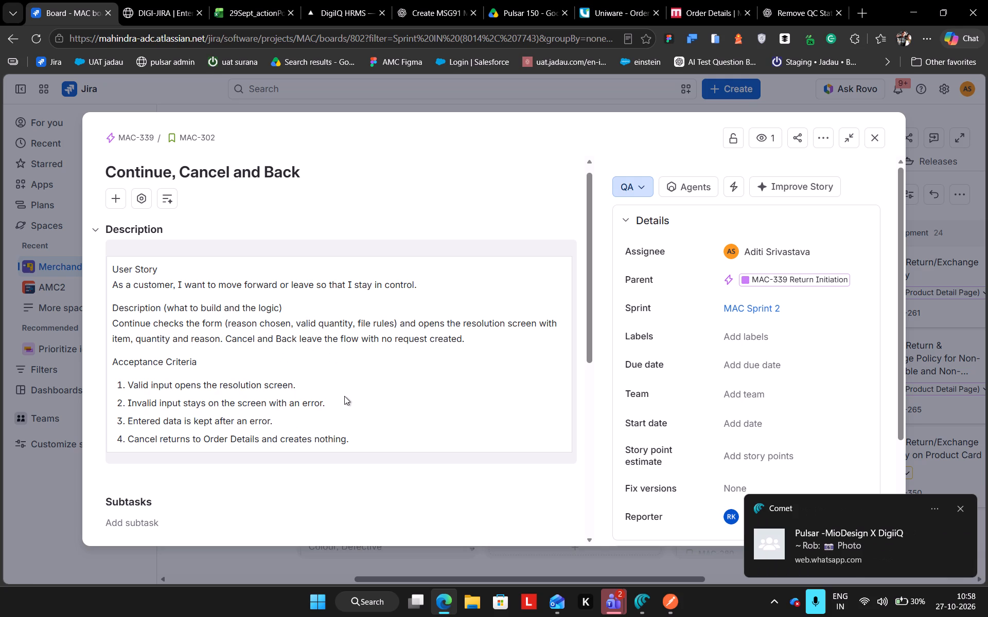
{"action": "scroll", "coordinate": [344, 396], "scroll_direction": "down", "scroll_amount": 7}
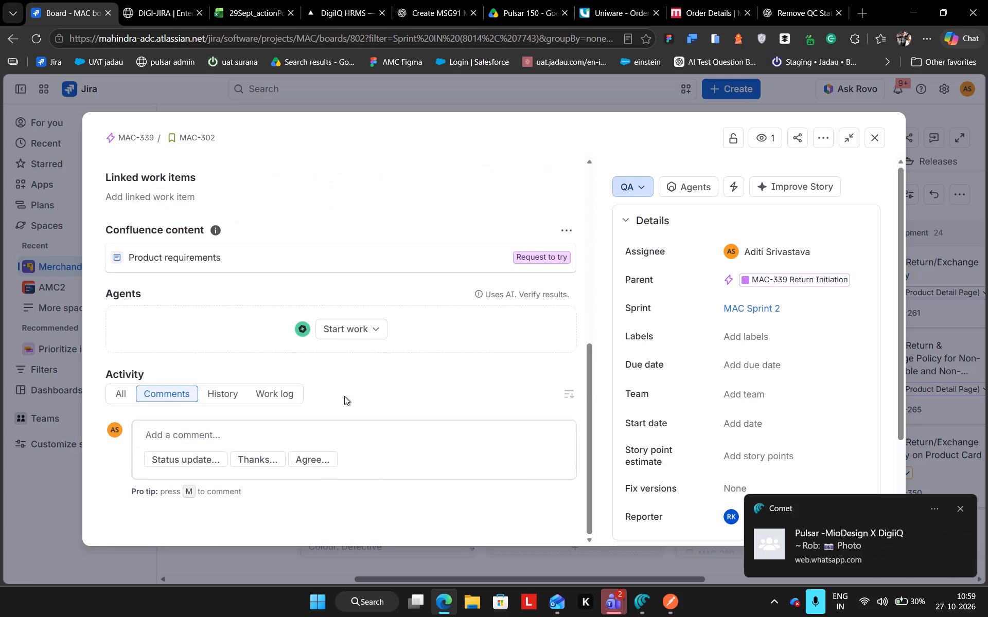
{"action": "scroll", "coordinate": [344, 396], "scroll_direction": "up", "scroll_amount": 3}
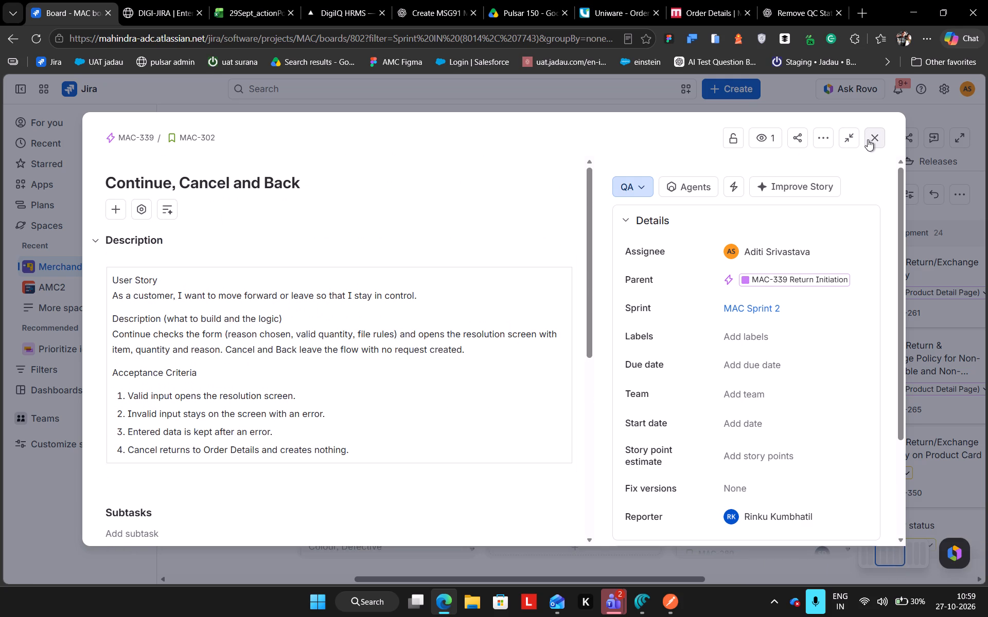
{"action": "left_click", "coordinate": [868, 139]}
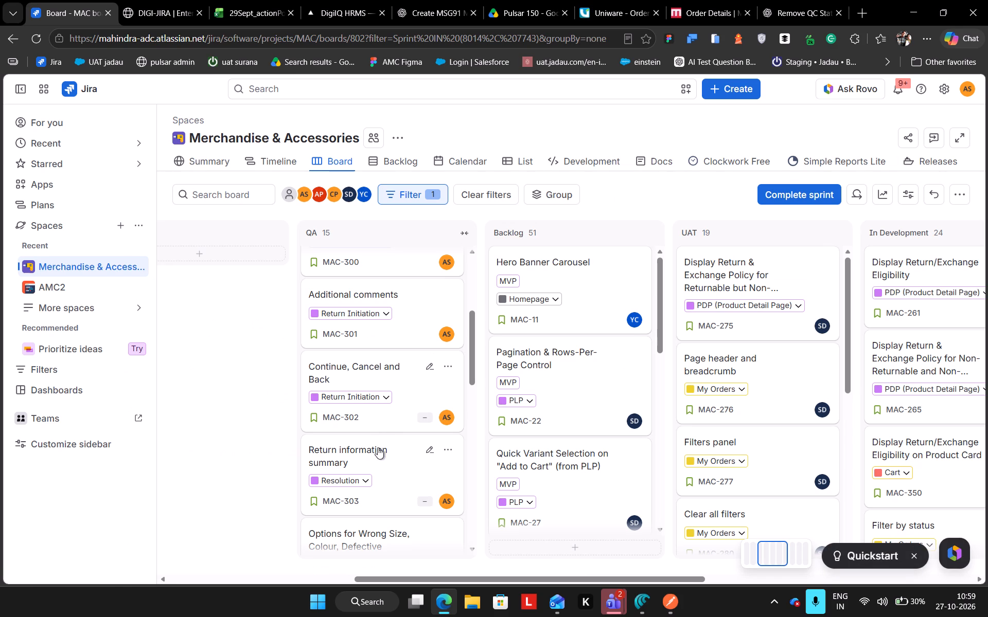
Review the description, acceptance criteria and comments section of MAC-303, Return information summary.
{"action": "left_click", "coordinate": [378, 447]}
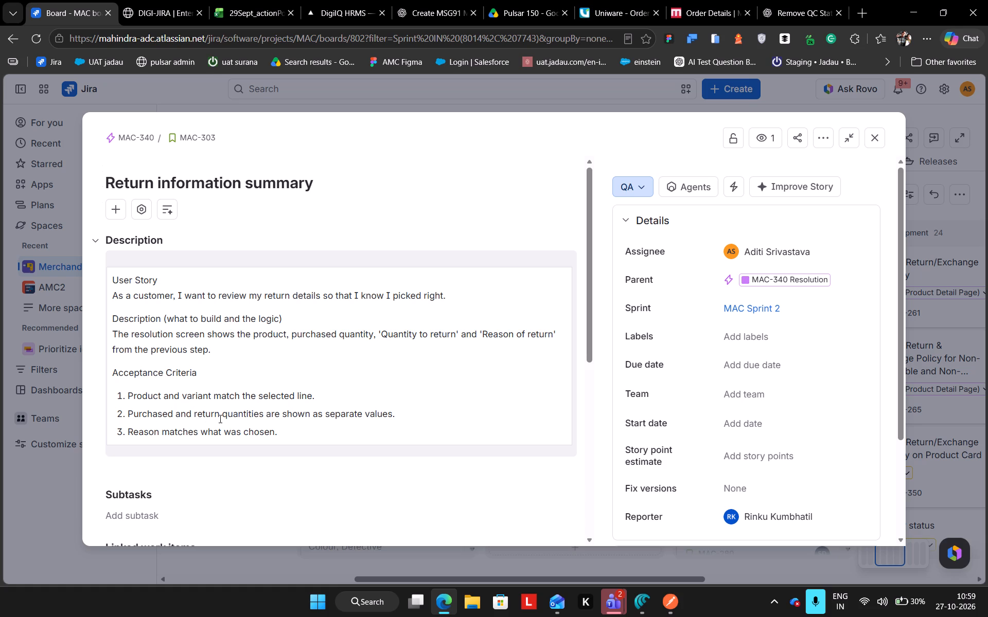
{"action": "left_click_drag", "start_coordinate": [128, 432], "coordinate": [271, 426]}
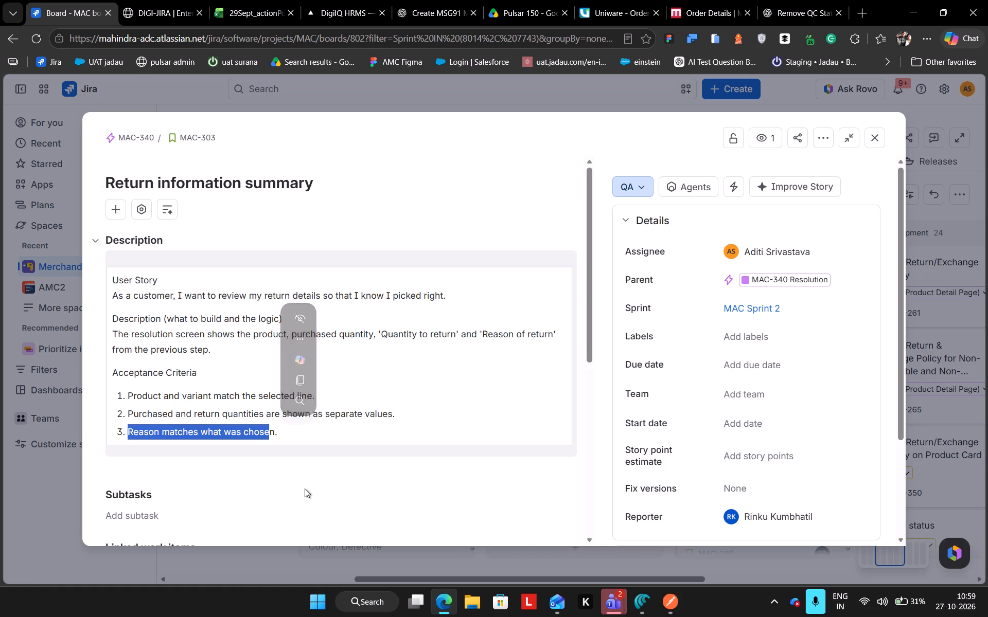
{"action": "left_click", "coordinate": [305, 488]}
{"action": "scroll", "coordinate": [305, 488], "scroll_direction": "down", "scroll_amount": 7}
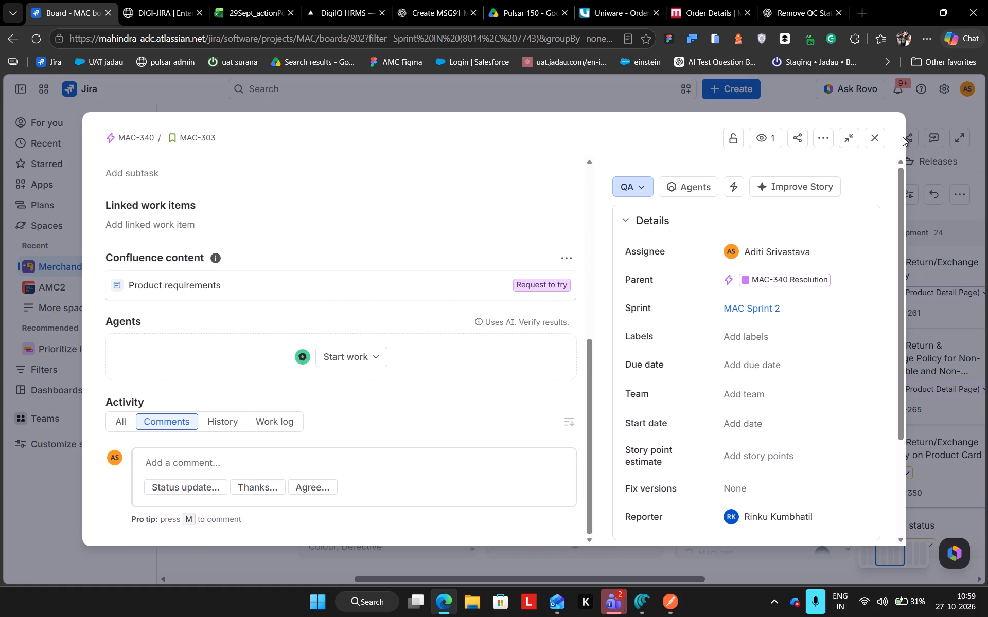
{"action": "left_click", "coordinate": [881, 134]}
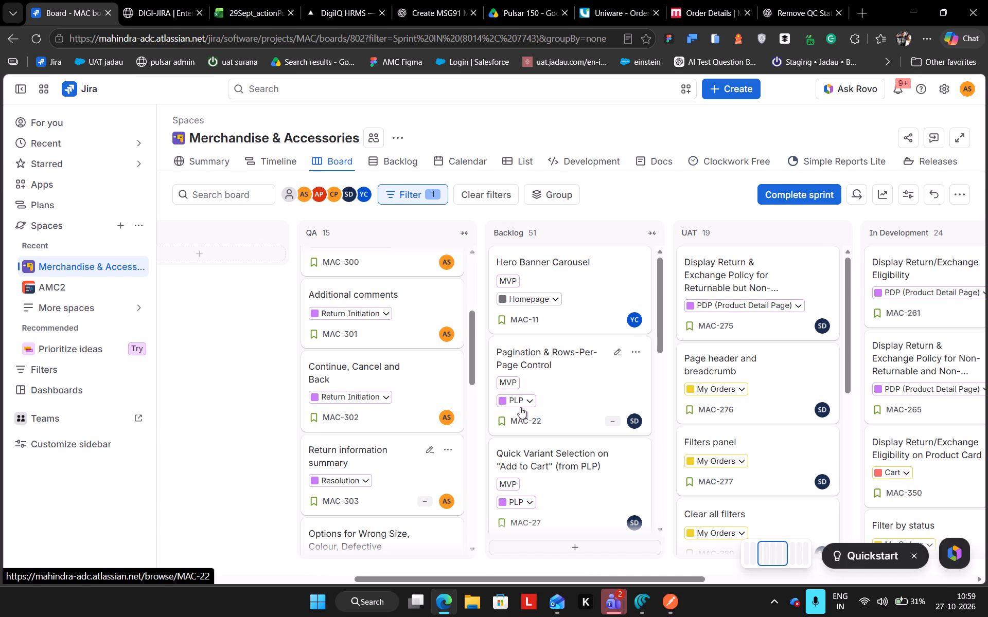
Review the description, acceptance criteria and comments section of MAC-304, Options for Wrong Size, Colour, Defective.
{"action": "scroll", "coordinate": [385, 520], "scroll_direction": "down", "scroll_amount": 5}
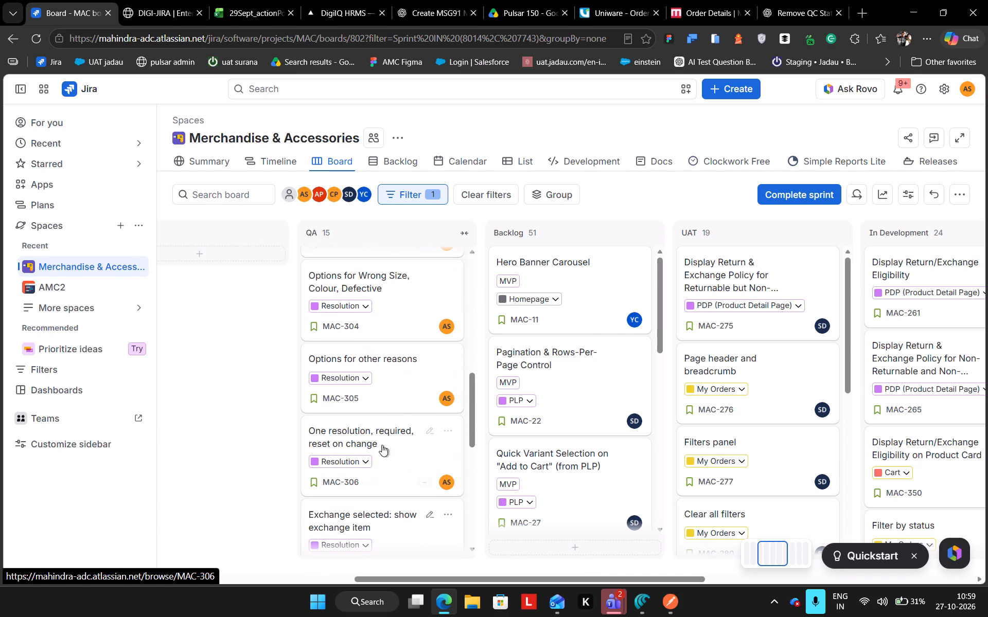
{"action": "left_click", "coordinate": [386, 308]}
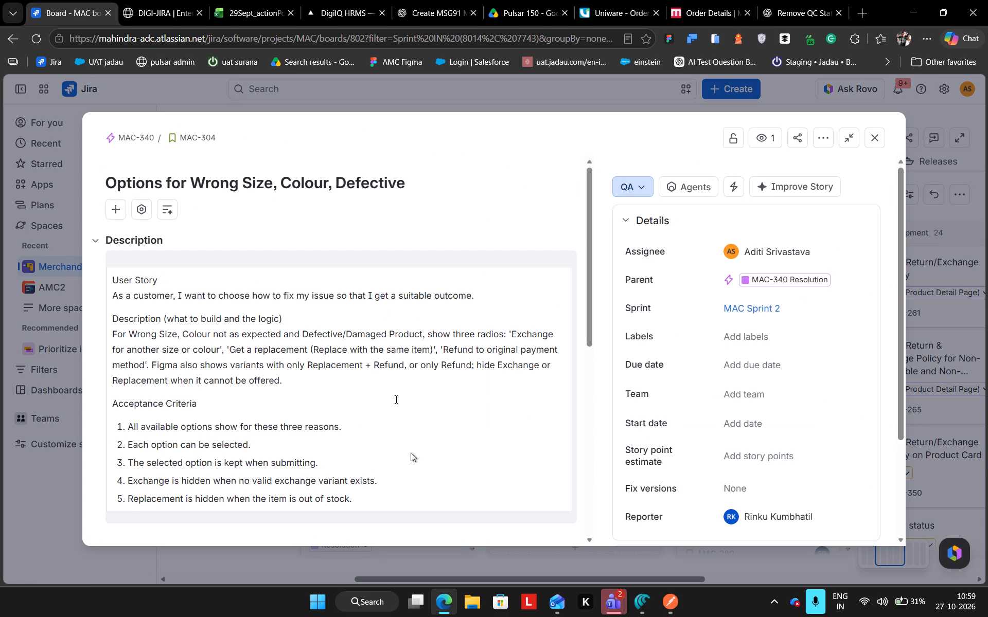
{"action": "scroll", "coordinate": [411, 452], "scroll_direction": "down", "scroll_amount": 10}
{"action": "scroll", "coordinate": [411, 452], "scroll_direction": "up", "scroll_amount": 2}
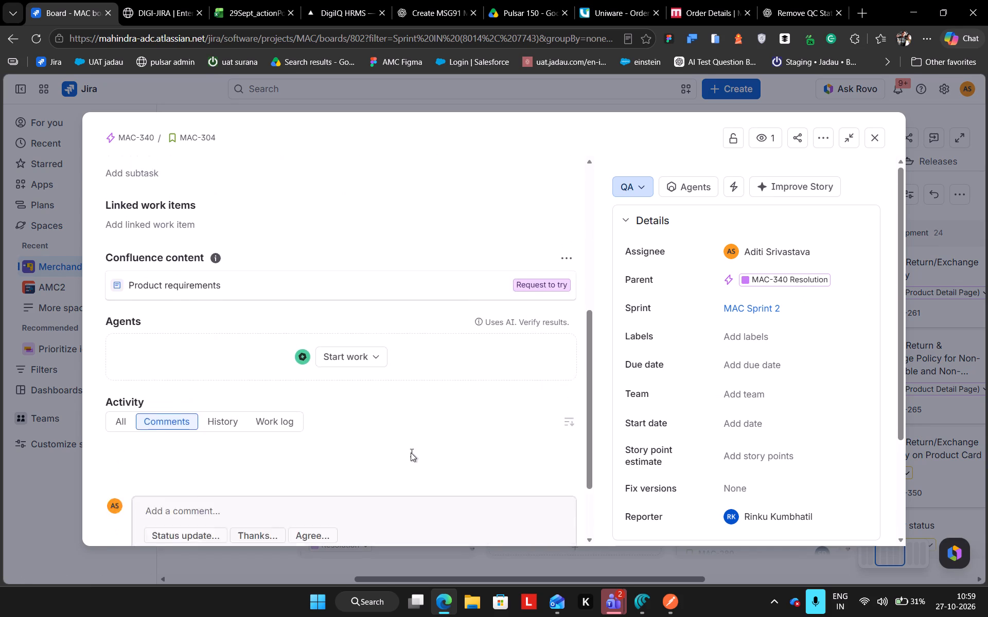
{"action": "scroll", "coordinate": [411, 452], "scroll_direction": "up", "scroll_amount": 2}
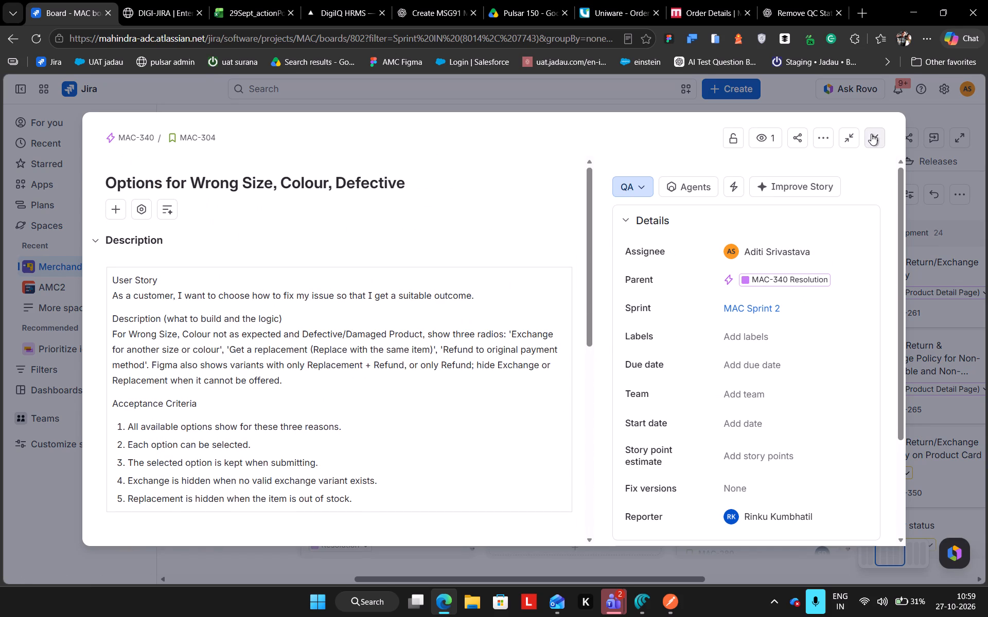
{"action": "left_click", "coordinate": [871, 134]}
Find MAC-323, Display New Order Status, in the QA column and review its draft comment, description and acceptance criteria.
{"action": "scroll", "coordinate": [408, 515], "scroll_direction": "down", "scroll_amount": 1}
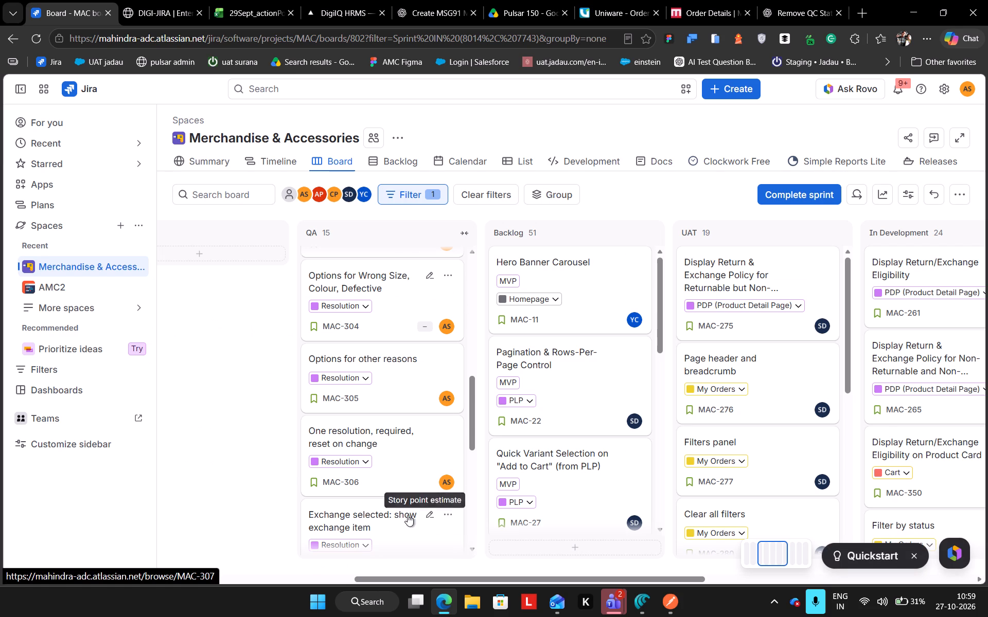
{"action": "scroll", "coordinate": [408, 515], "scroll_direction": "down", "scroll_amount": 1}
{"action": "scroll", "coordinate": [394, 452], "scroll_direction": "up", "scroll_amount": 1}
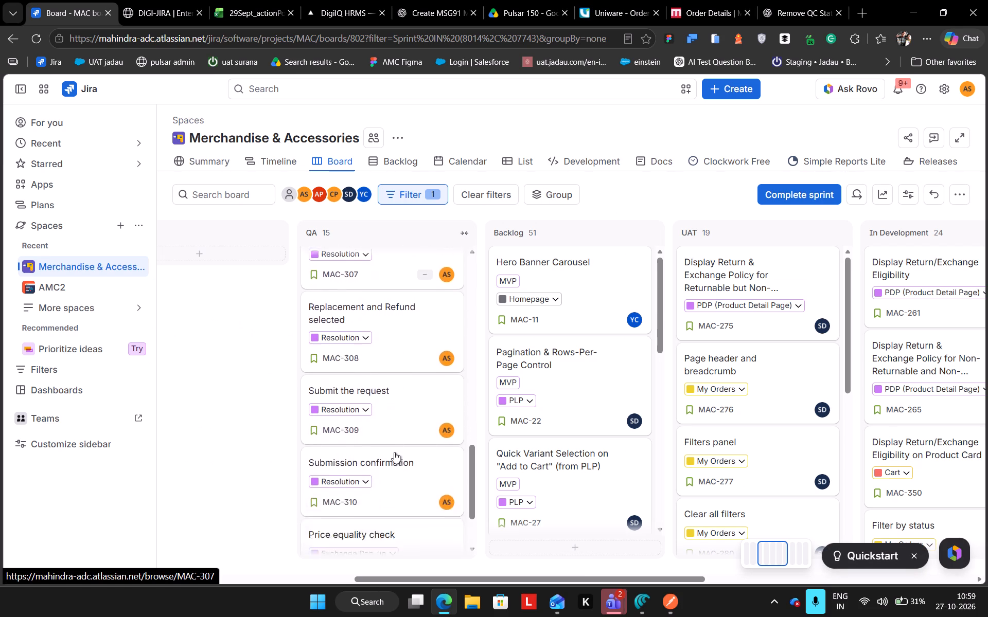
{"action": "scroll", "coordinate": [394, 452], "scroll_direction": "up", "scroll_amount": 2}
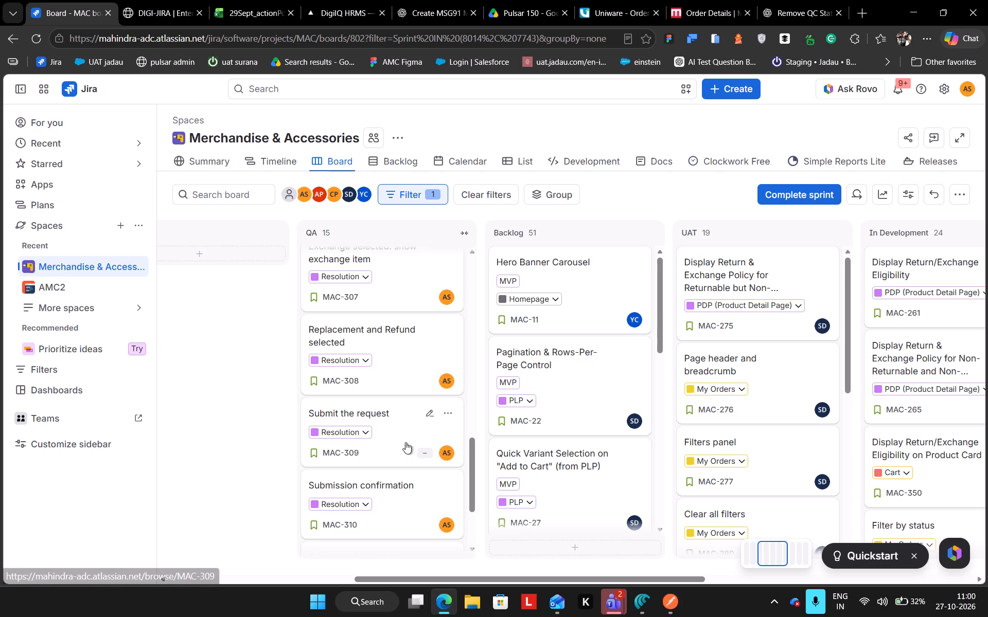
{"action": "scroll", "coordinate": [384, 447], "scroll_direction": "down", "scroll_amount": 1}
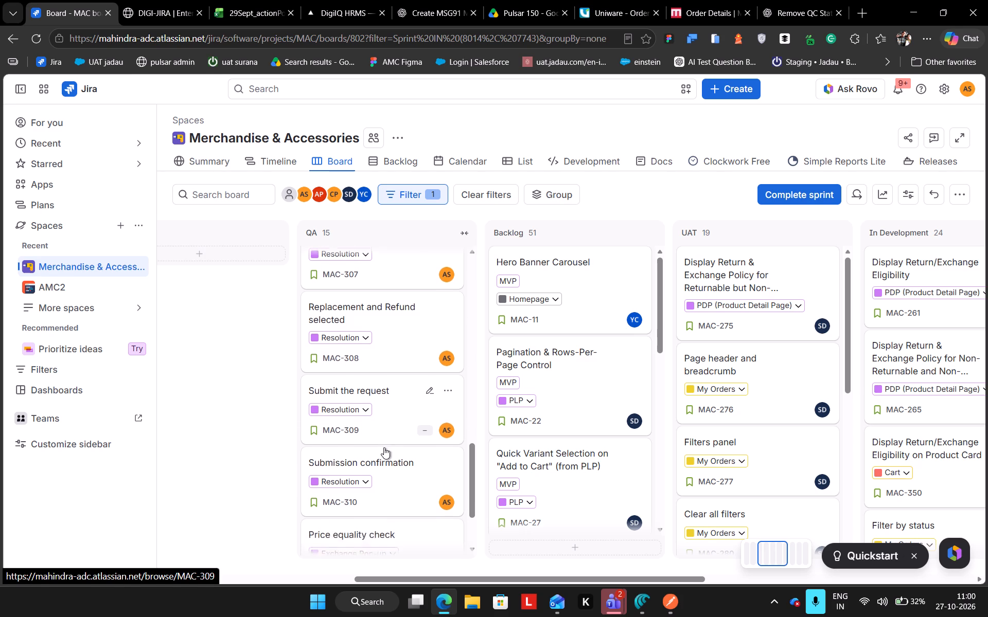
{"action": "scroll", "coordinate": [384, 447], "scroll_direction": "down", "scroll_amount": 2}
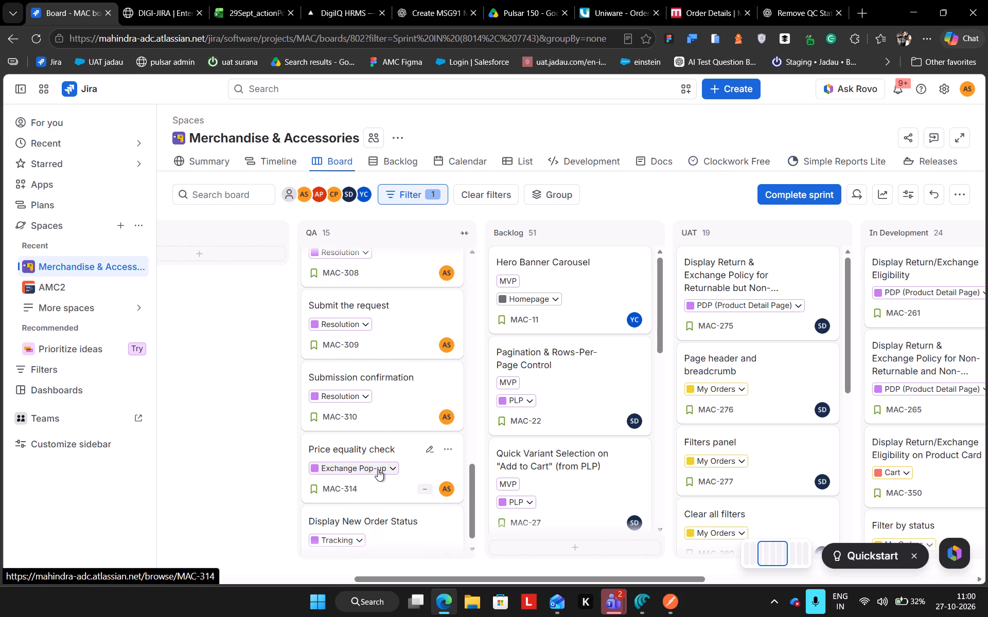
{"action": "scroll", "coordinate": [373, 474], "scroll_direction": "down", "scroll_amount": 2}
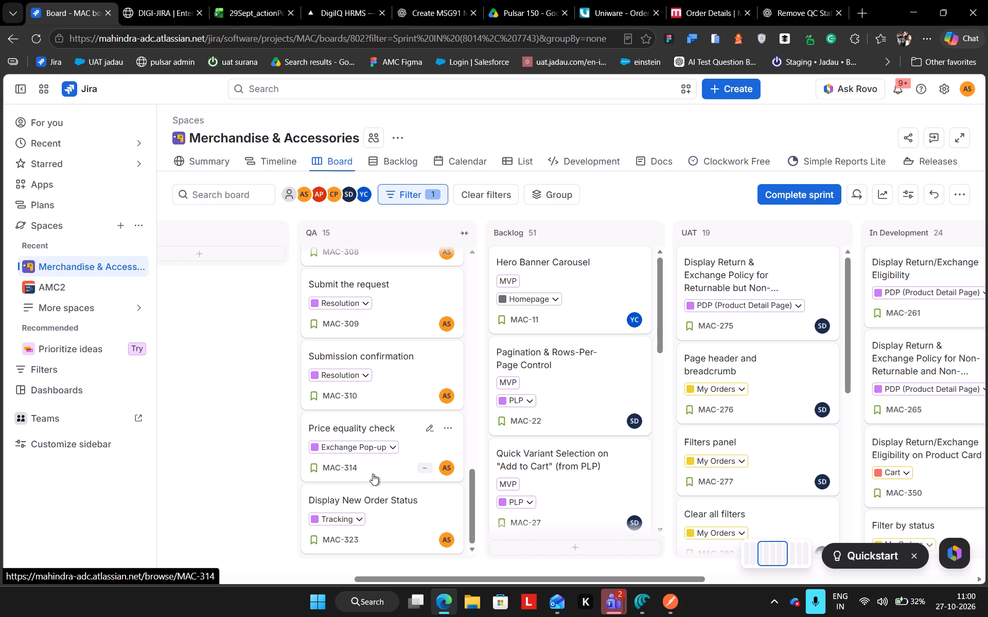
{"action": "left_click", "coordinate": [386, 515]}
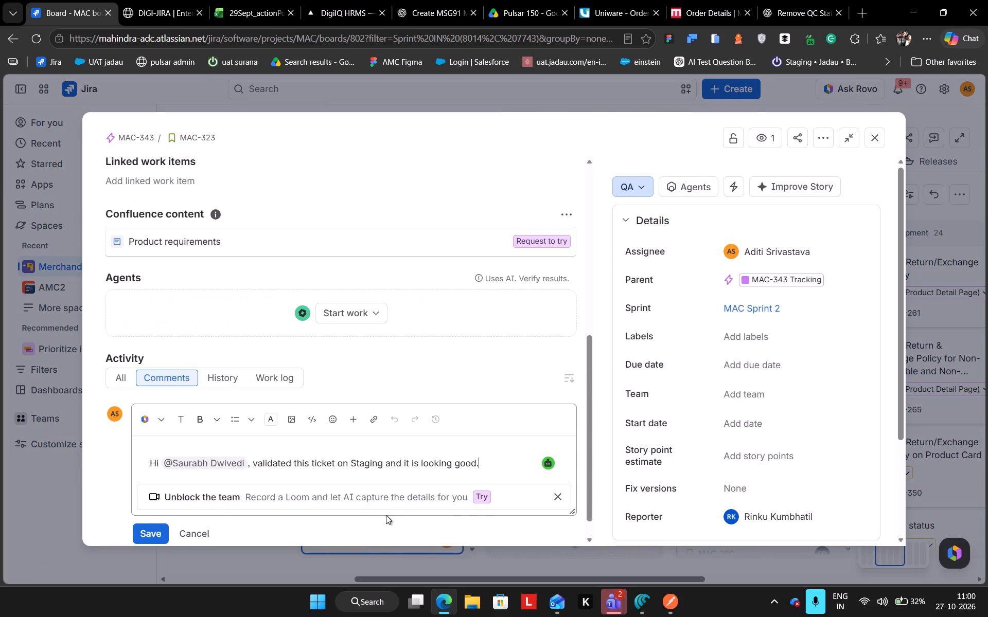
{"action": "scroll", "coordinate": [432, 273], "scroll_direction": "up", "scroll_amount": 8}
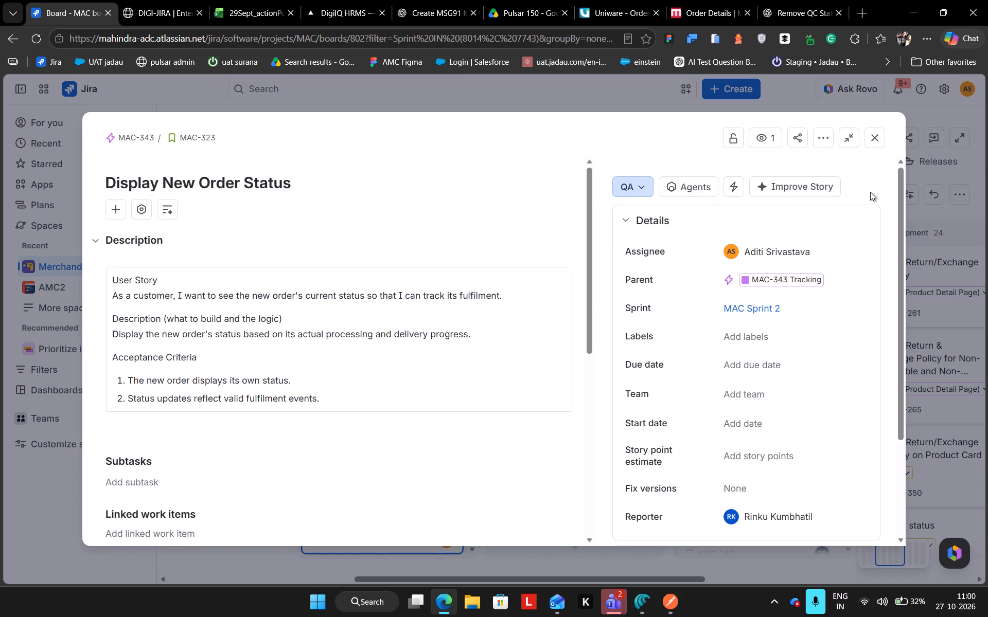
{"action": "left_click", "coordinate": [876, 142]}
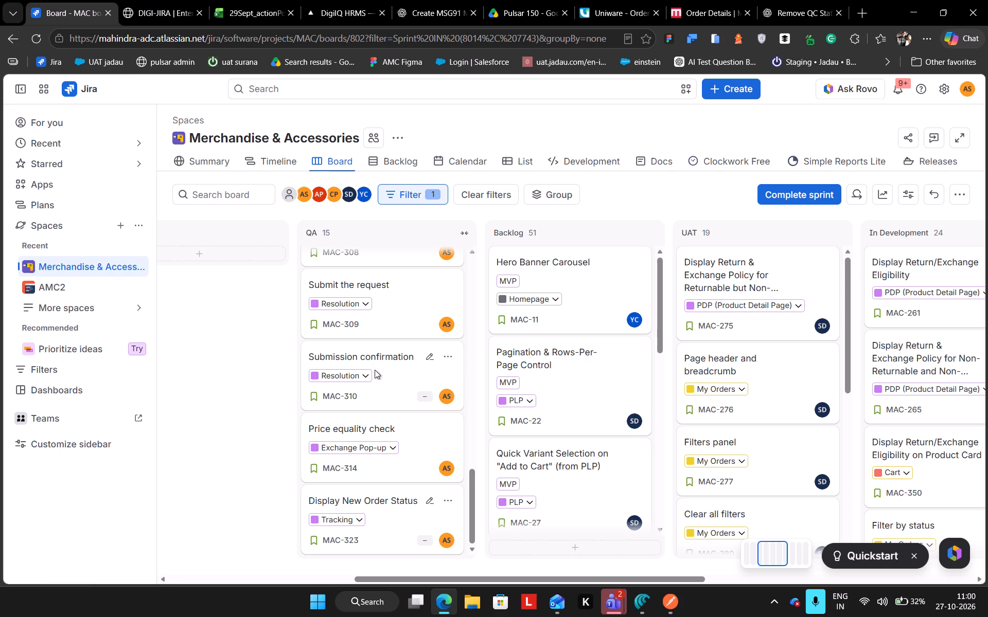
Look back through the QA column up to its first tickets.
{"action": "scroll", "coordinate": [375, 370], "scroll_direction": "up", "scroll_amount": 3}
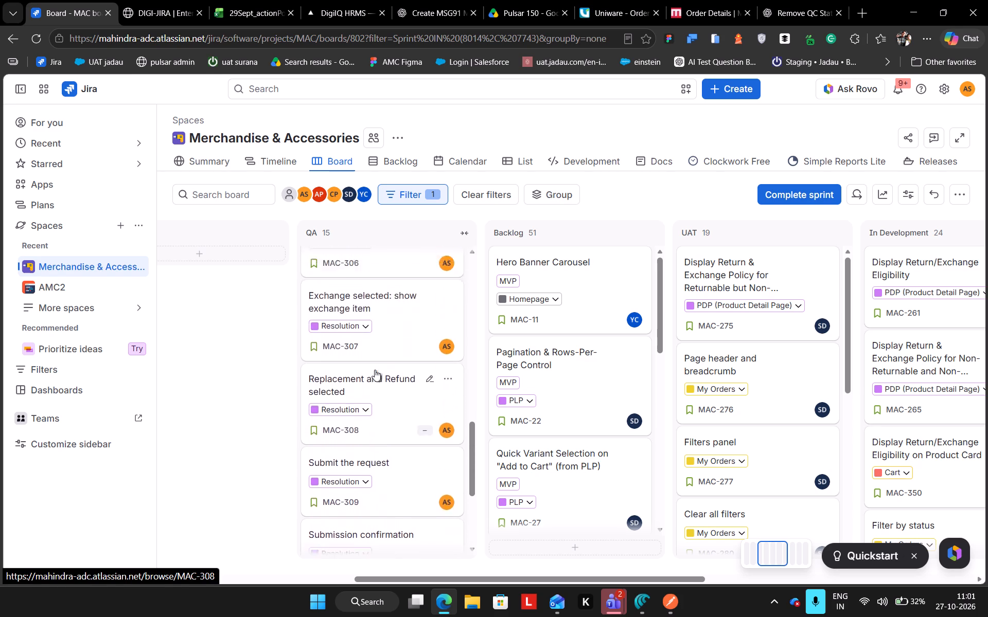
{"action": "scroll", "coordinate": [375, 370], "scroll_direction": "up", "scroll_amount": 10}
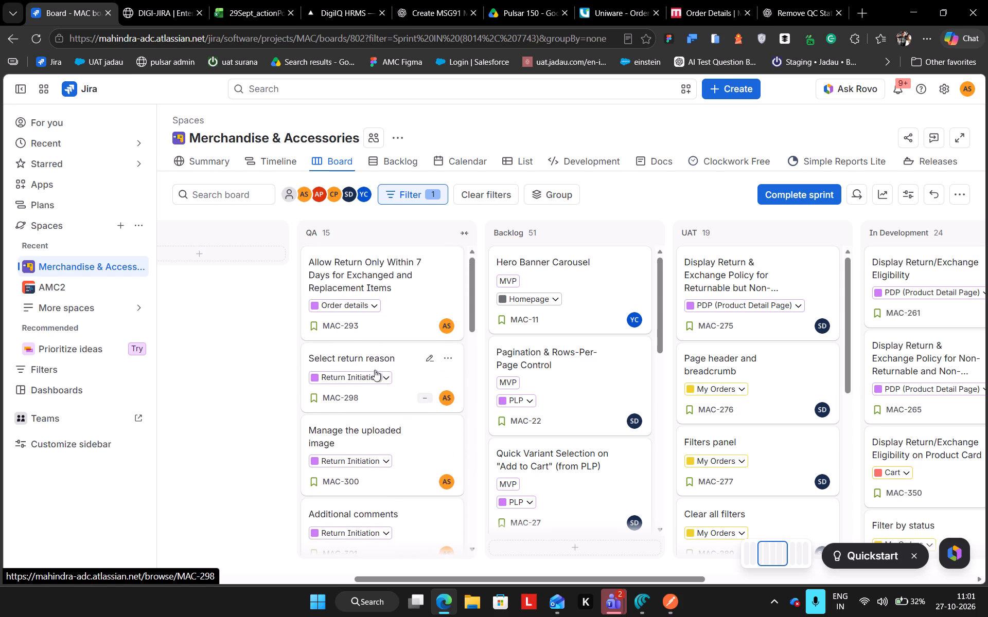
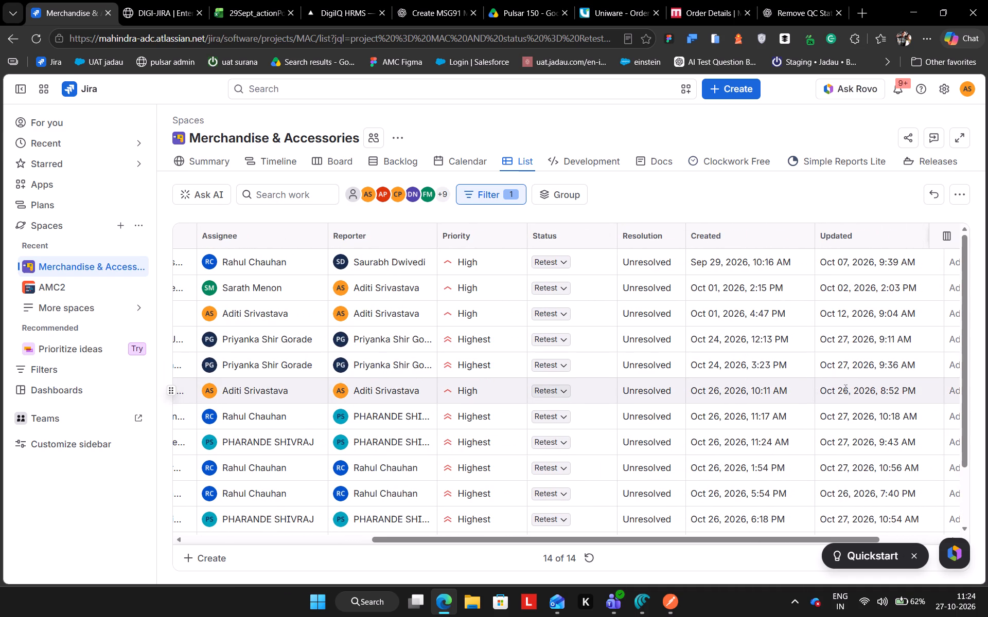
Open MAC-458 from the Retest list and review its description, linked work items and comments section.
{"action": "scroll", "coordinate": [844, 388], "scroll_direction": "right", "scroll_amount": 4}
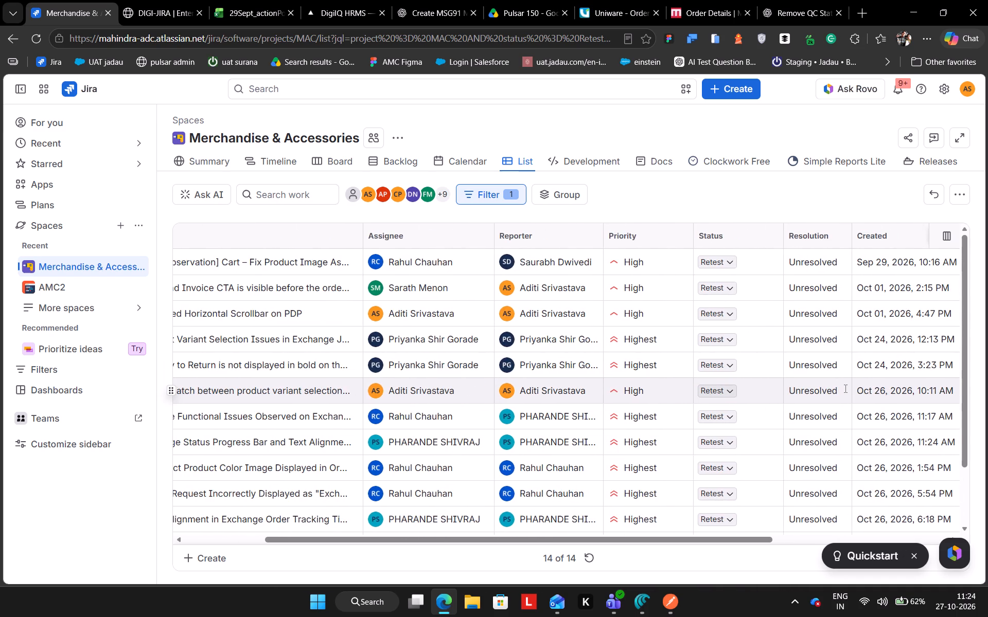
{"action": "scroll", "coordinate": [844, 388], "scroll_direction": "right", "scroll_amount": 1}
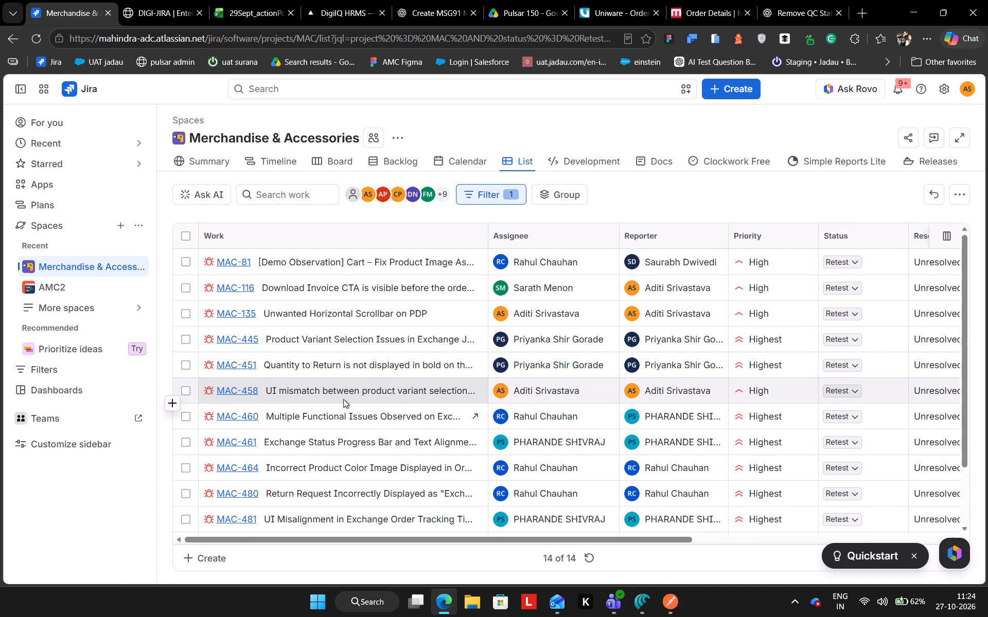
{"action": "left_click", "coordinate": [242, 390]}
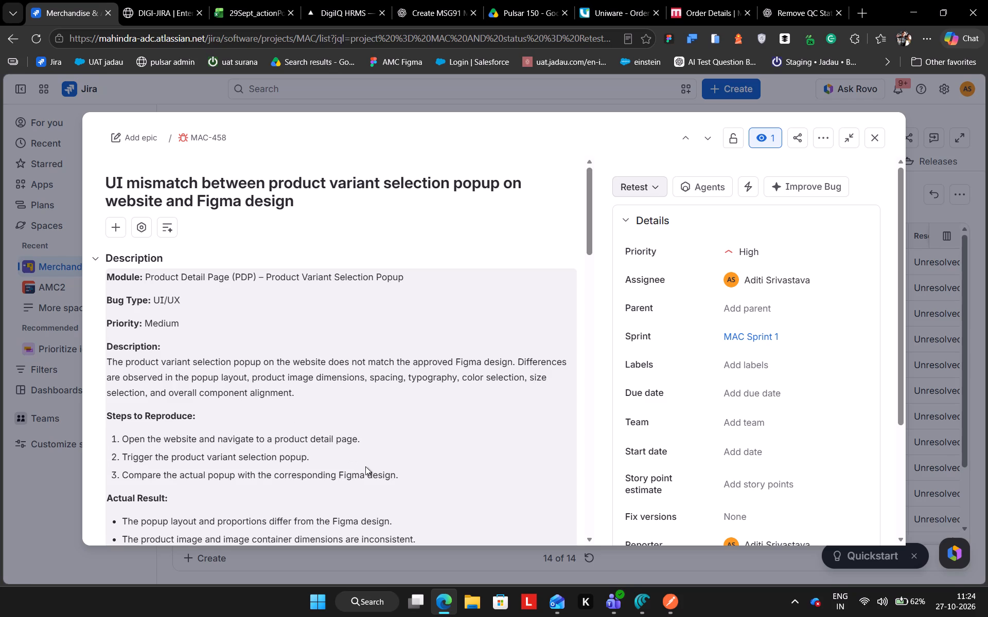
{"action": "scroll", "coordinate": [365, 466], "scroll_direction": "down", "scroll_amount": 12}
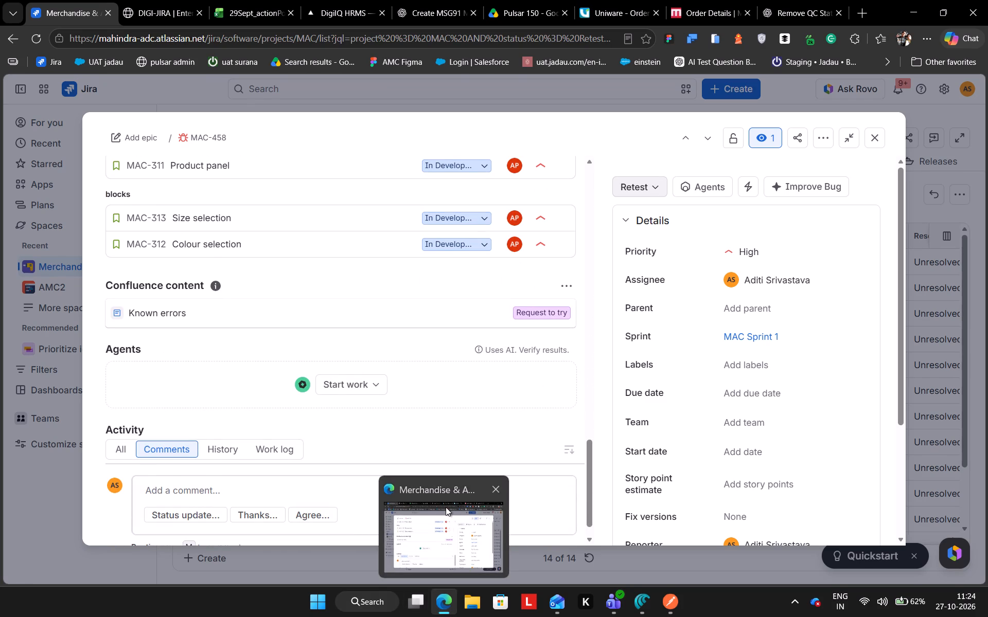
{"action": "left_click", "coordinate": [446, 507]}
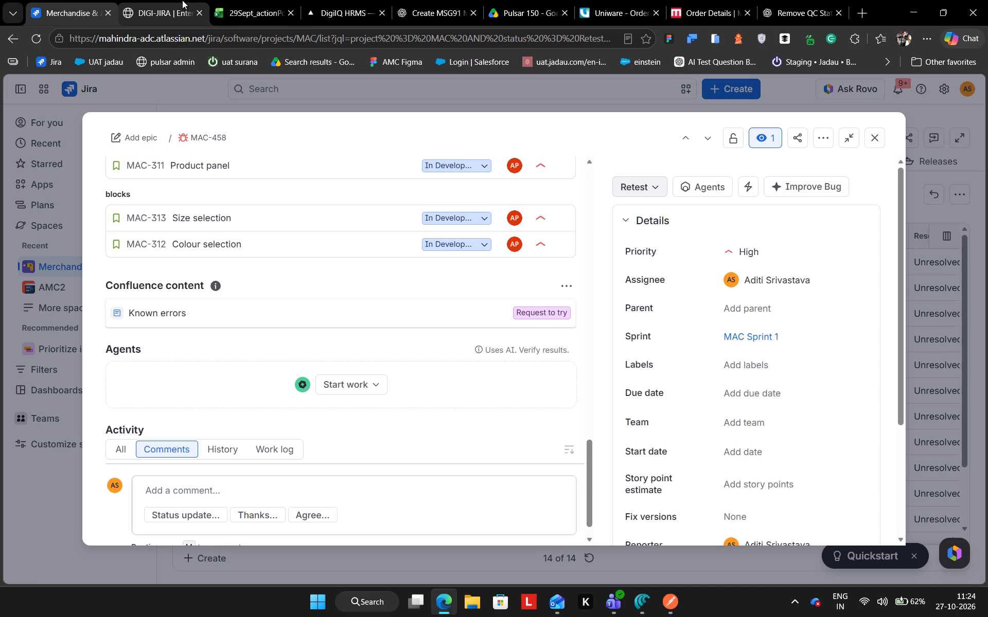
{"action": "scroll", "coordinate": [322, 294], "scroll_direction": "down", "scroll_amount": 1}
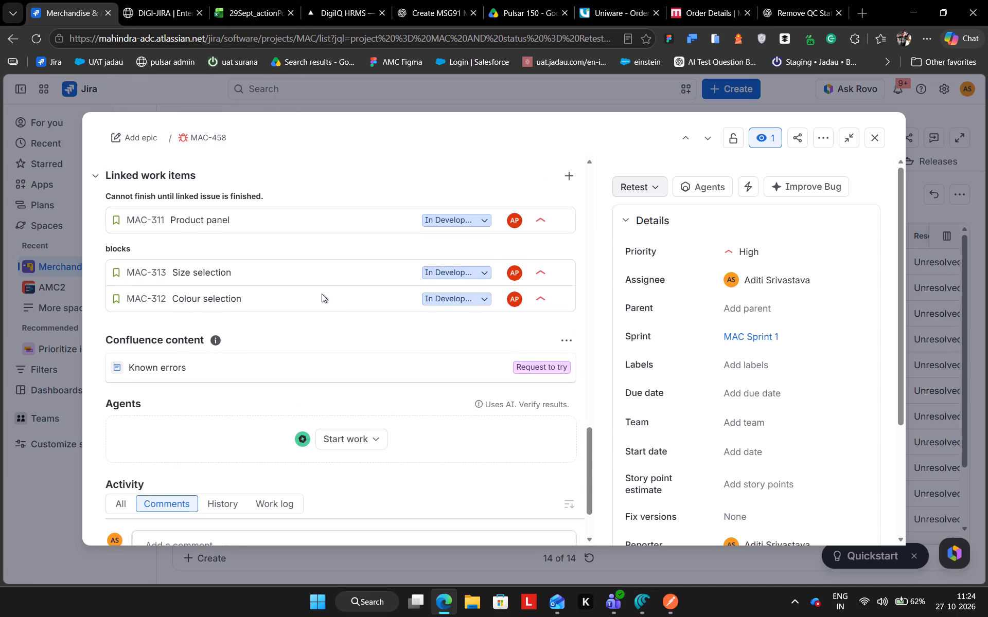
{"action": "scroll", "coordinate": [322, 294], "scroll_direction": "down", "scroll_amount": 2}
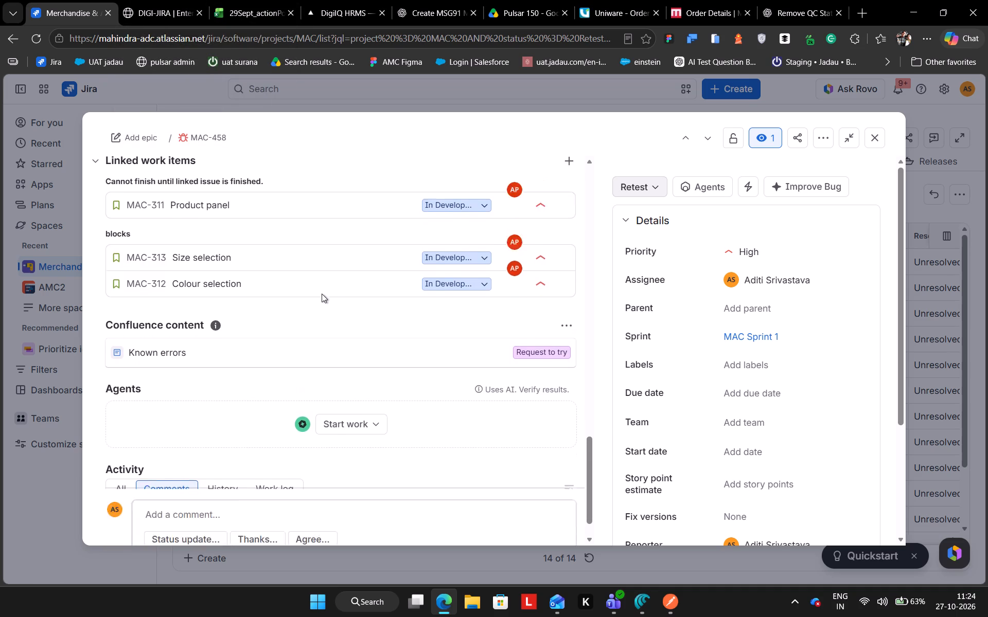
{"action": "scroll", "coordinate": [322, 294], "scroll_direction": "down", "scroll_amount": 1}
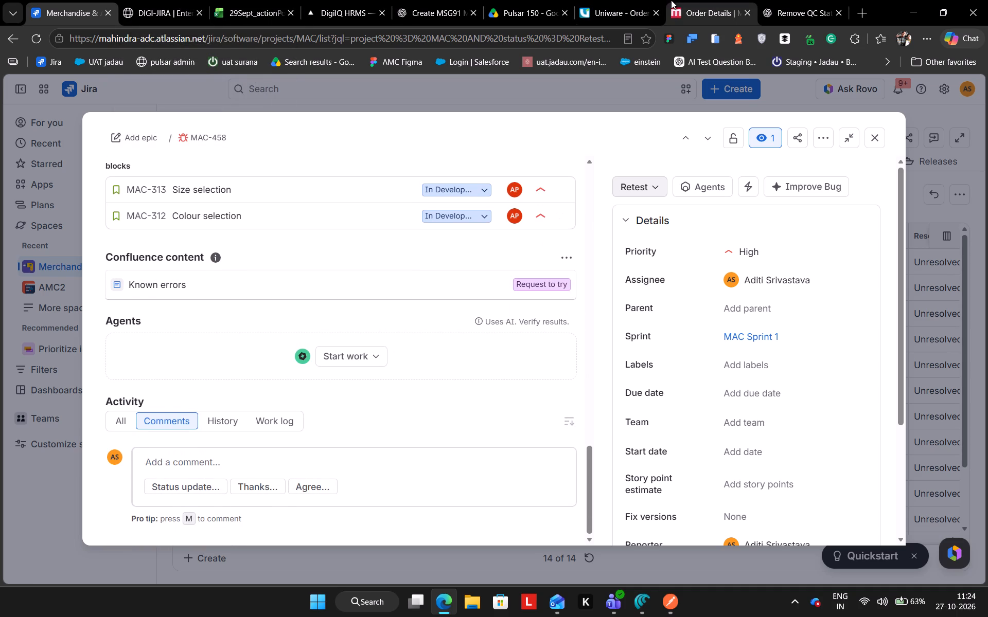
On the staging store, submit an exchange of the Scorpio-N Round Neck T-Shirt for Black, size L, with reason "Colour not as expected".
{"action": "left_click", "coordinate": [695, 1]}
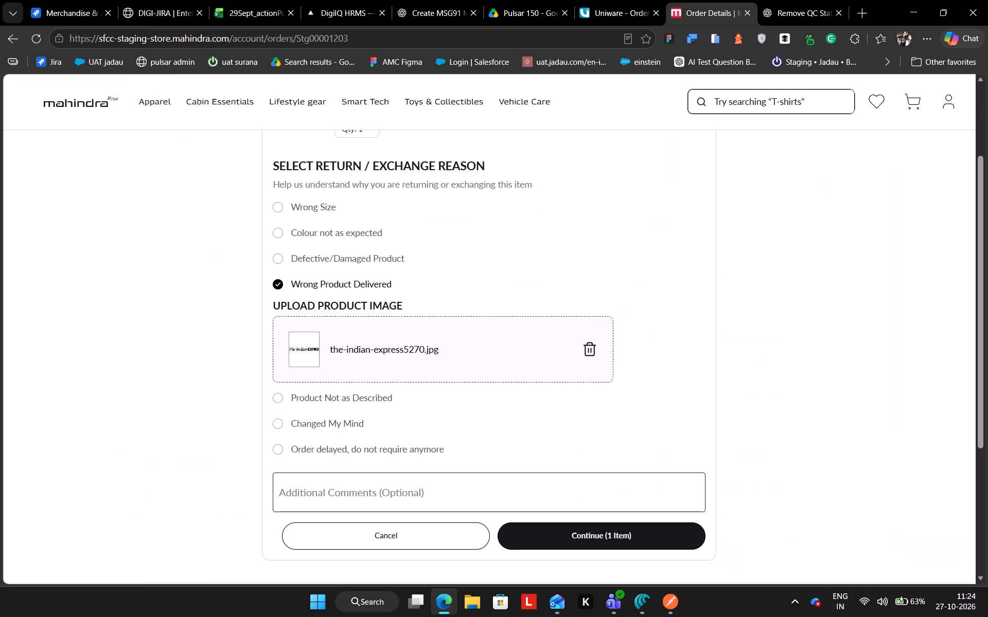
{"action": "left_click", "coordinate": [307, 226]}
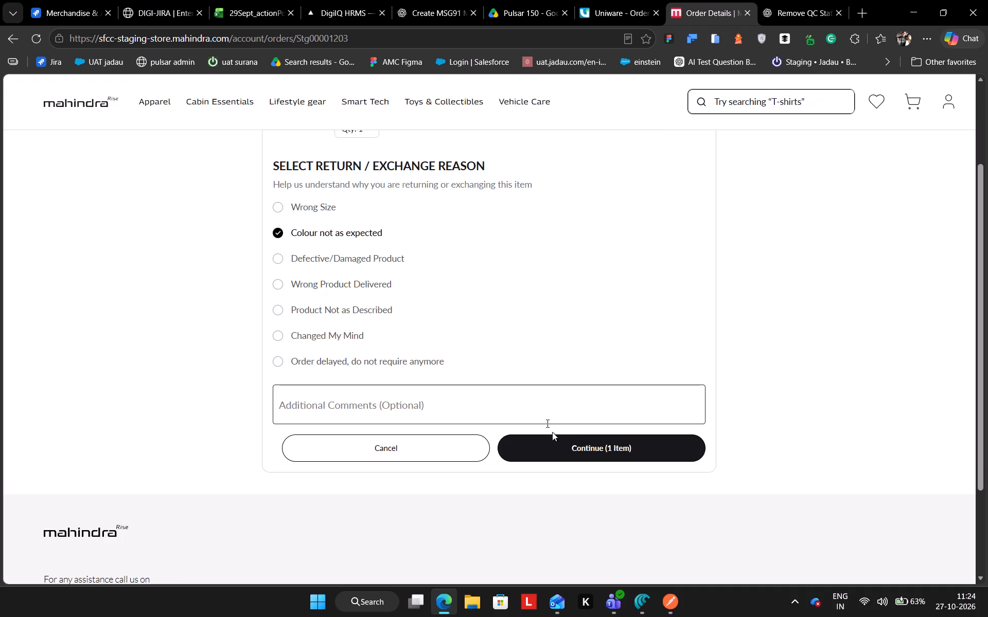
{"action": "left_click", "coordinate": [560, 442]}
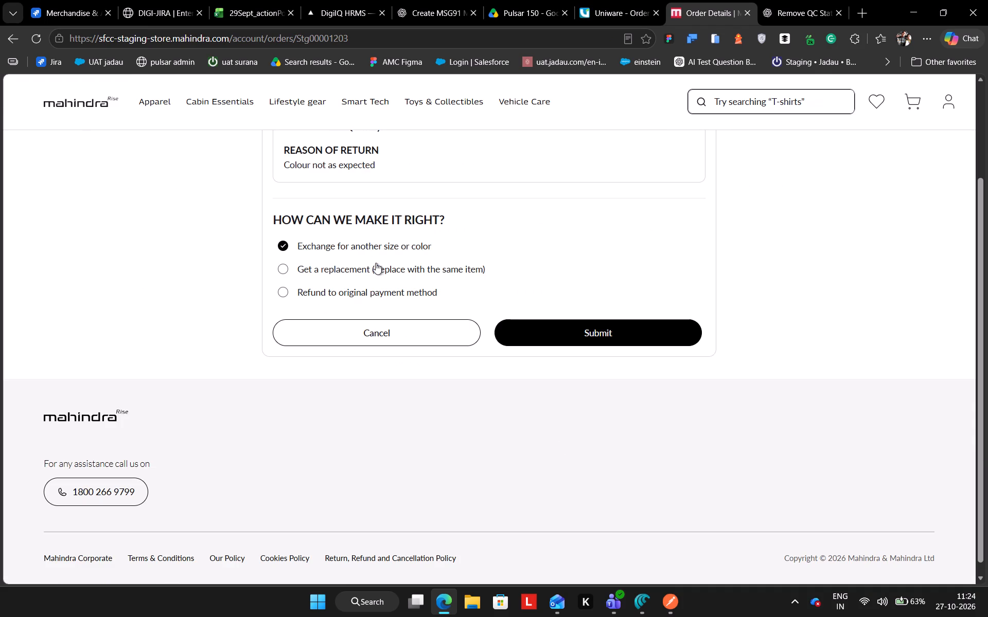
{"action": "left_click", "coordinate": [377, 264]}
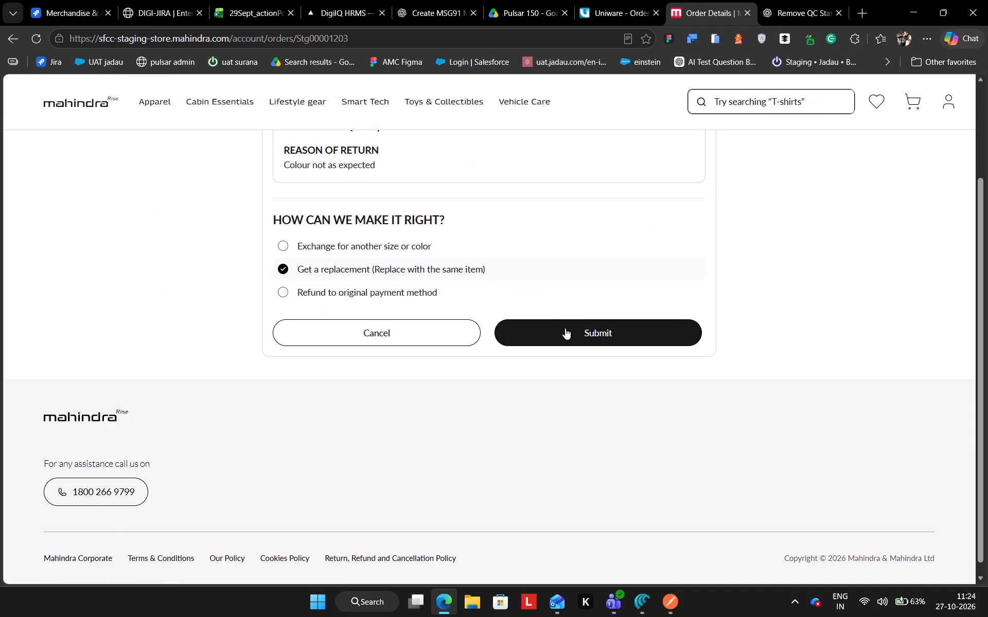
{"action": "left_click", "coordinate": [565, 328]}
{"action": "left_click", "coordinate": [296, 256]}
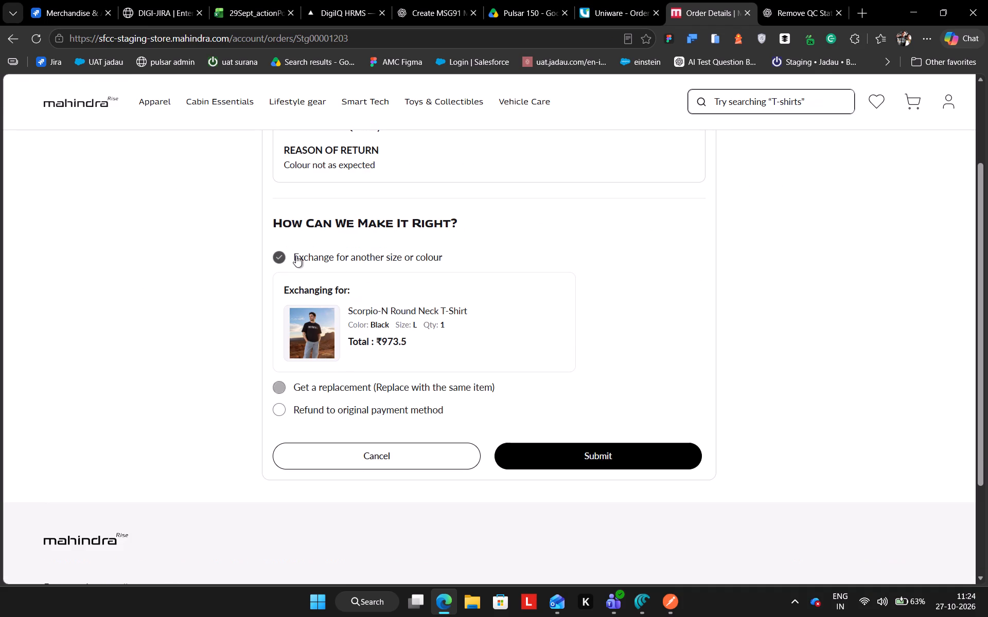
{"action": "left_click", "coordinate": [569, 452]}
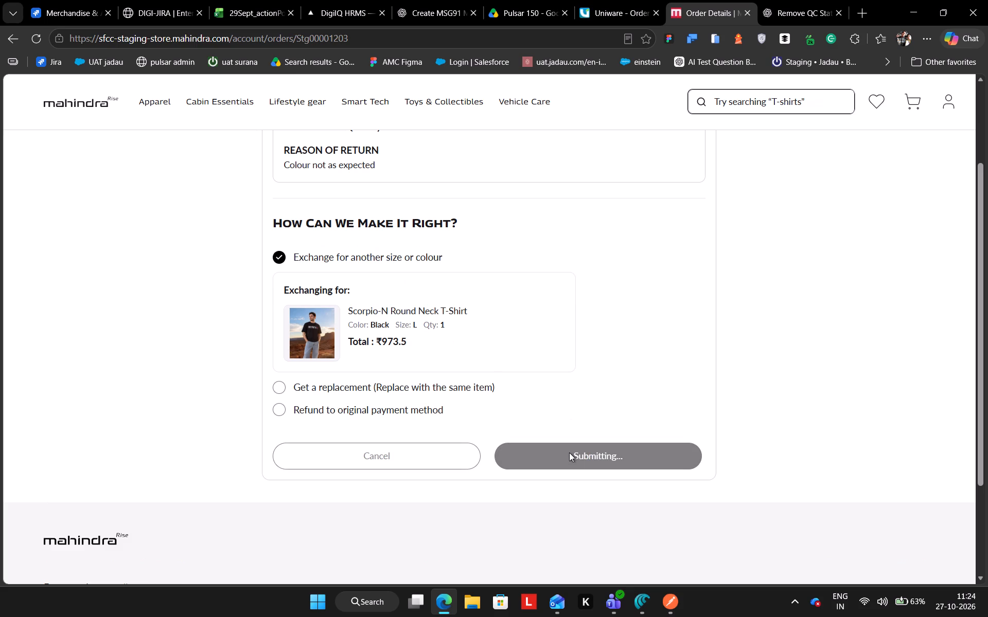
{"action": "scroll", "coordinate": [324, 267], "scroll_direction": "up", "scroll_amount": 4}
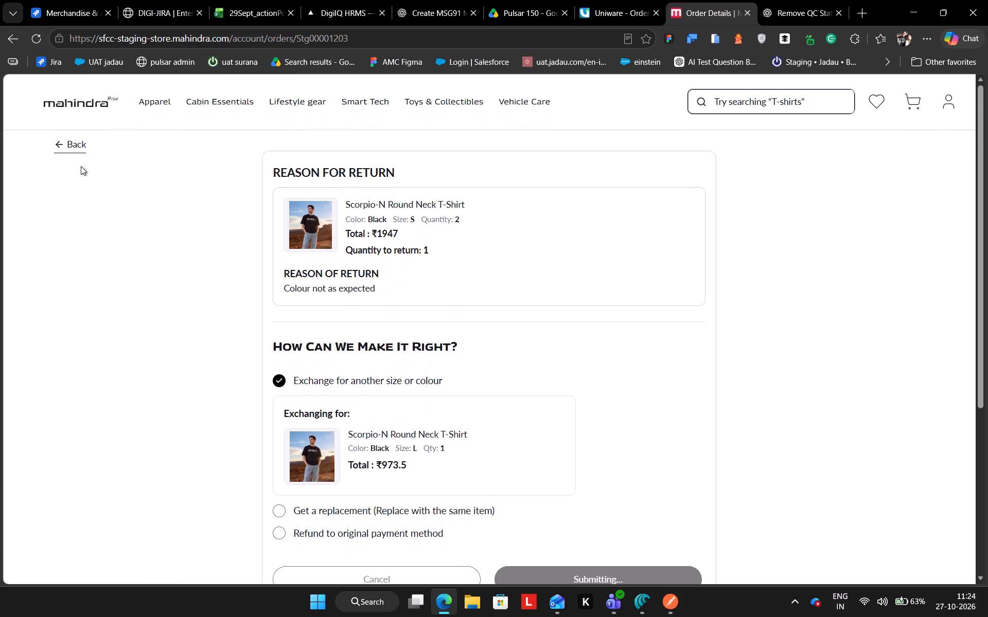
{"action": "left_click", "coordinate": [67, 149]}
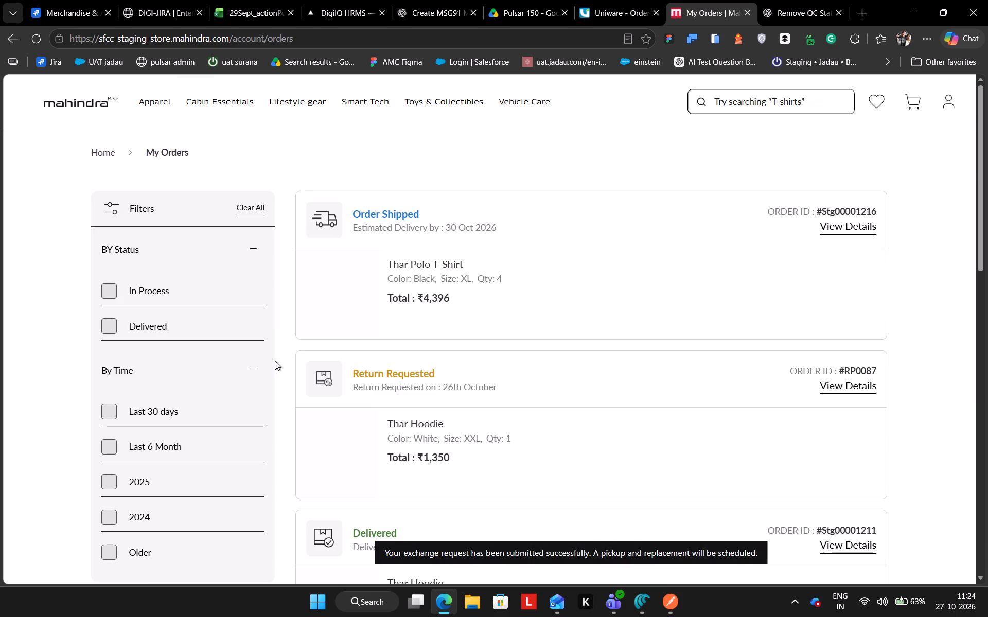
{"action": "scroll", "coordinate": [557, 427], "scroll_direction": "down", "scroll_amount": 2}
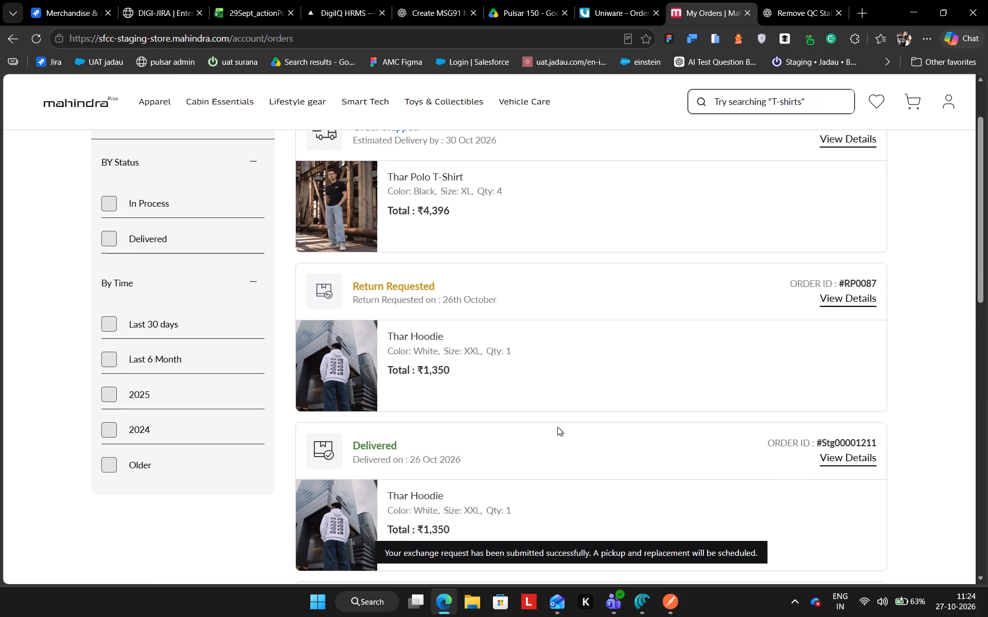
{"action": "scroll", "coordinate": [557, 427], "scroll_direction": "down", "scroll_amount": 7}
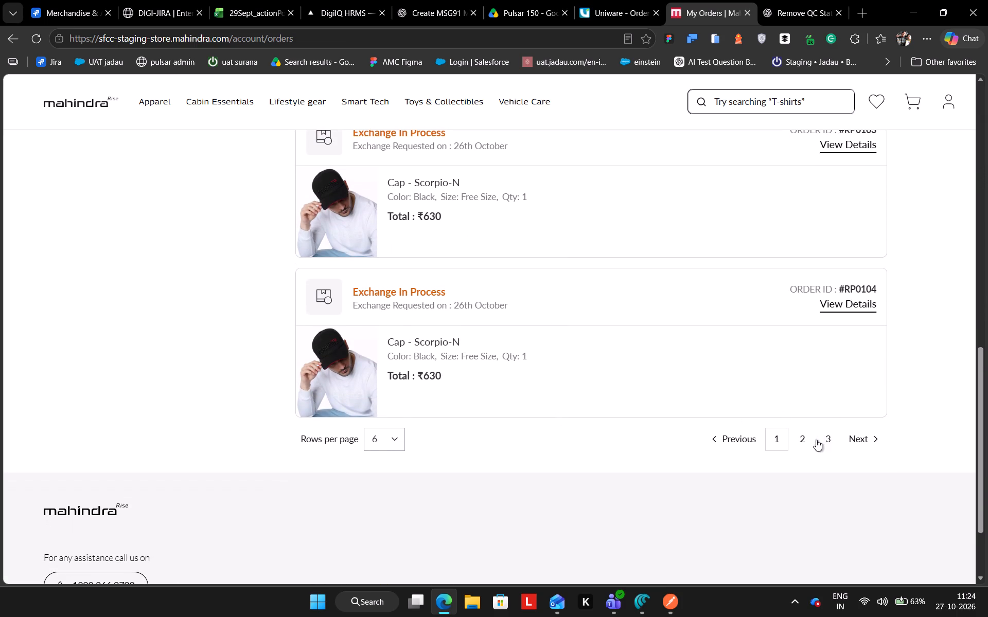
{"action": "left_click", "coordinate": [808, 446]}
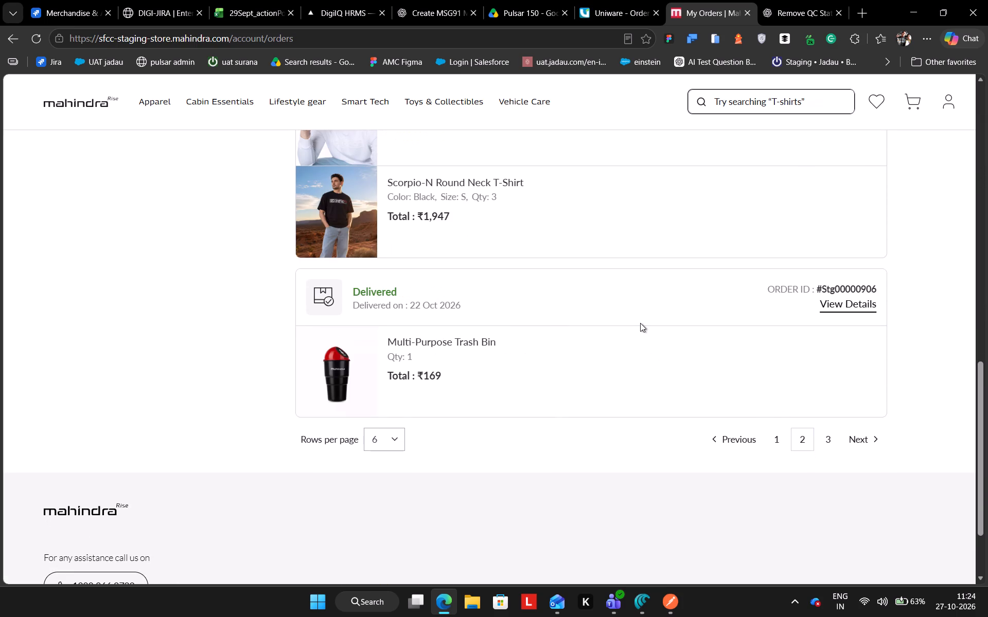
{"action": "scroll", "coordinate": [640, 323], "scroll_direction": "up", "scroll_amount": 4}
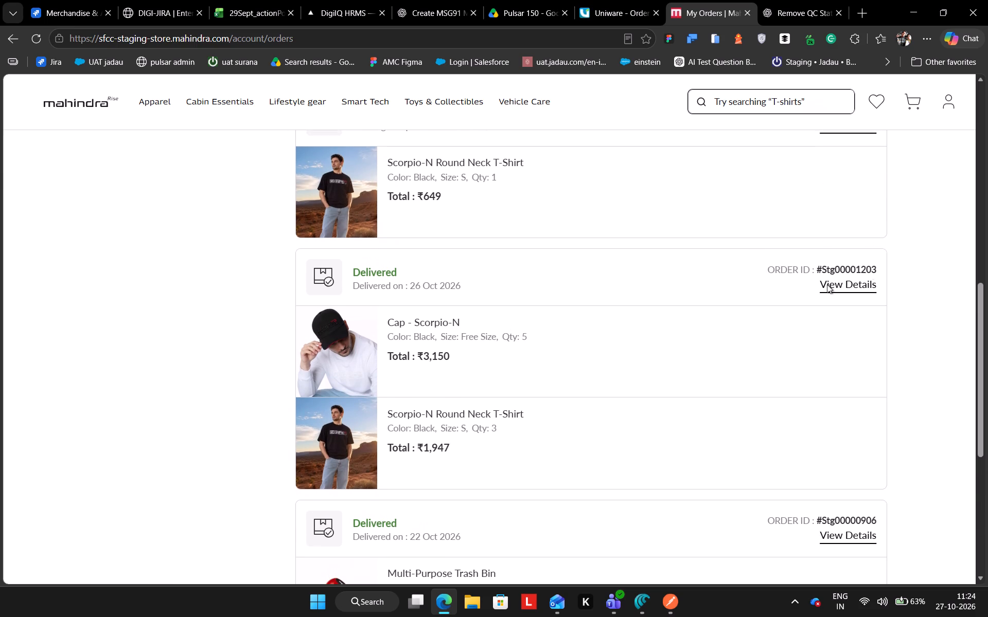
{"action": "left_click", "coordinate": [859, 286]}
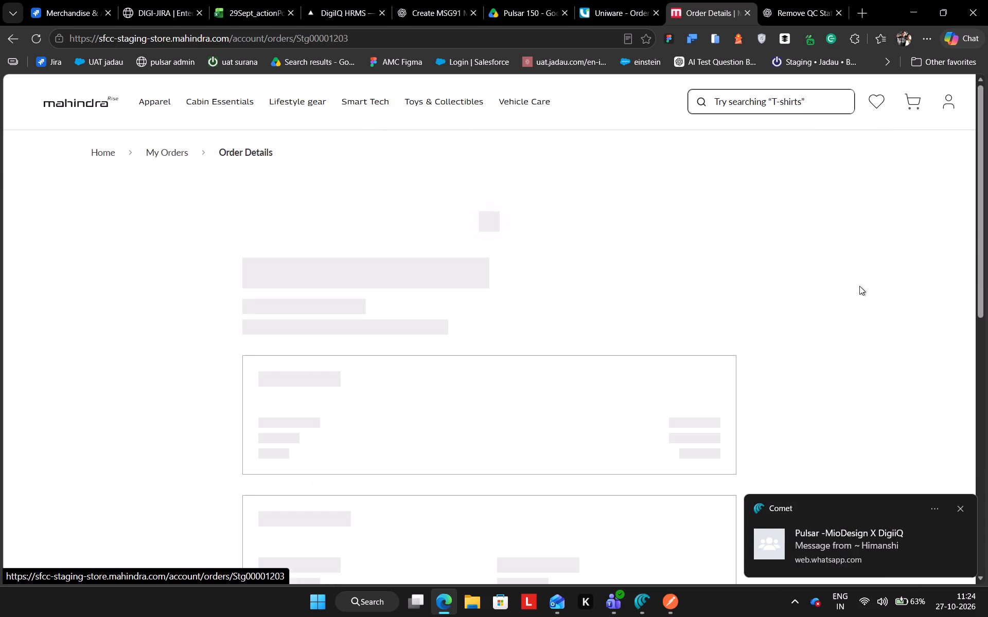
{"action": "scroll", "coordinate": [859, 286], "scroll_direction": "down", "scroll_amount": 3}
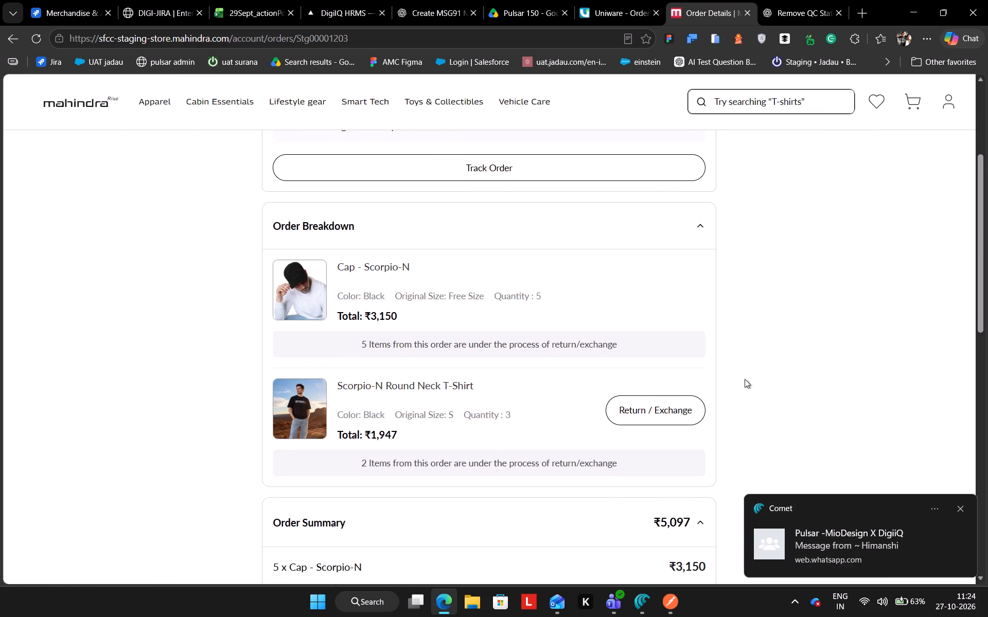
Start a "Wrong Size" return for the Scorpio-N Round Neck T-Shirt and compare the replacement and exchange options, ending on exchange.
{"action": "left_click", "coordinate": [642, 410]}
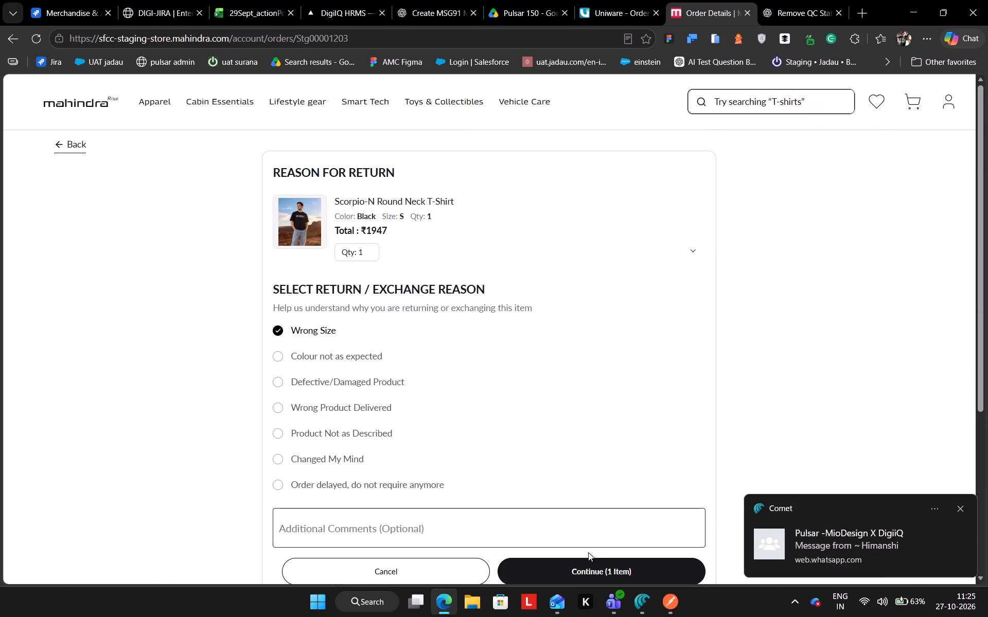
{"action": "left_click", "coordinate": [591, 561]}
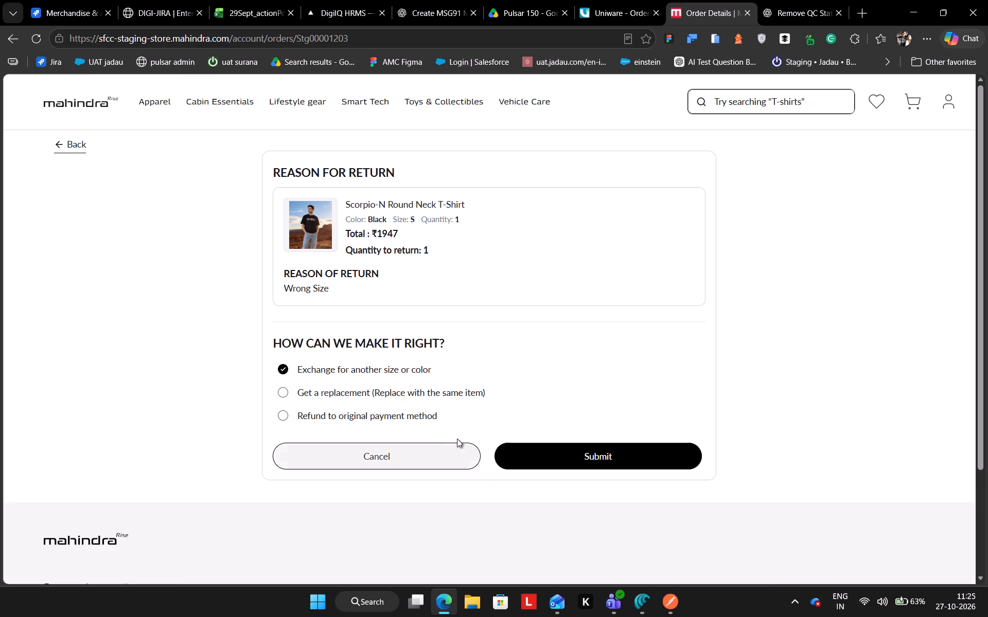
{"action": "left_click", "coordinate": [422, 395]}
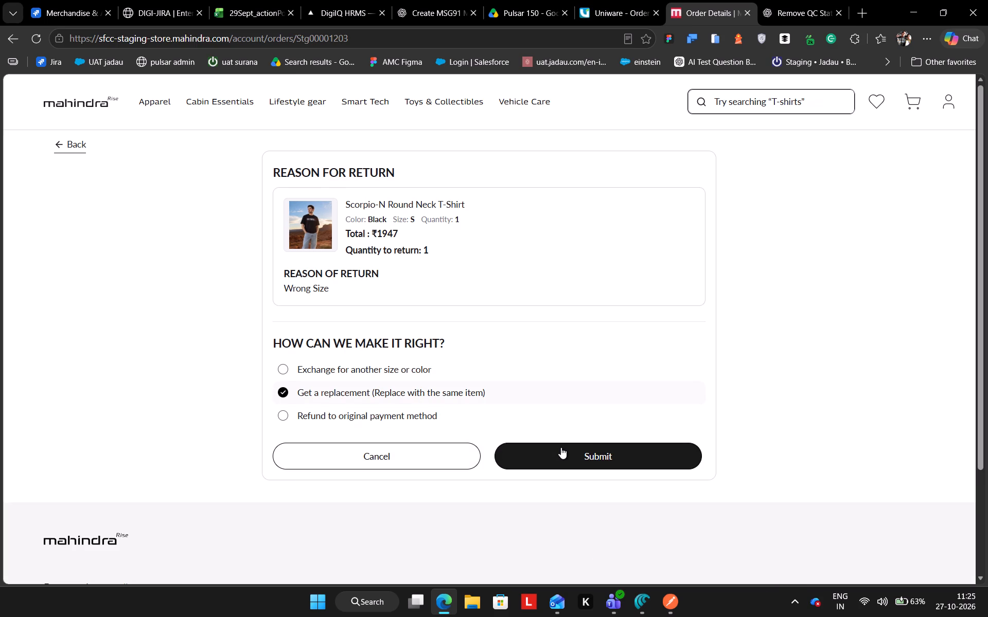
{"action": "left_click", "coordinate": [561, 447]}
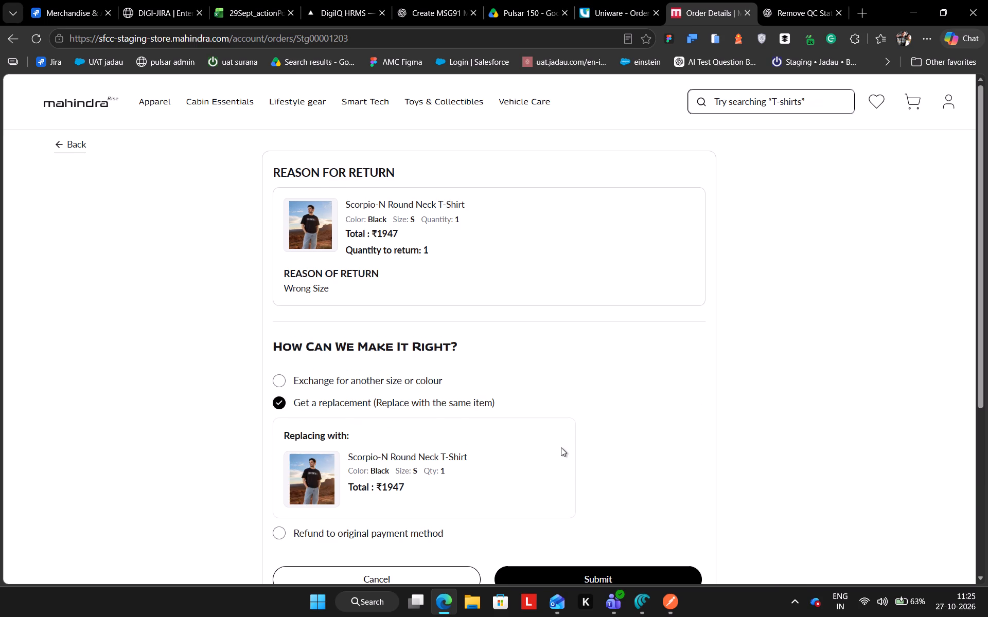
{"action": "left_click", "coordinate": [353, 379]}
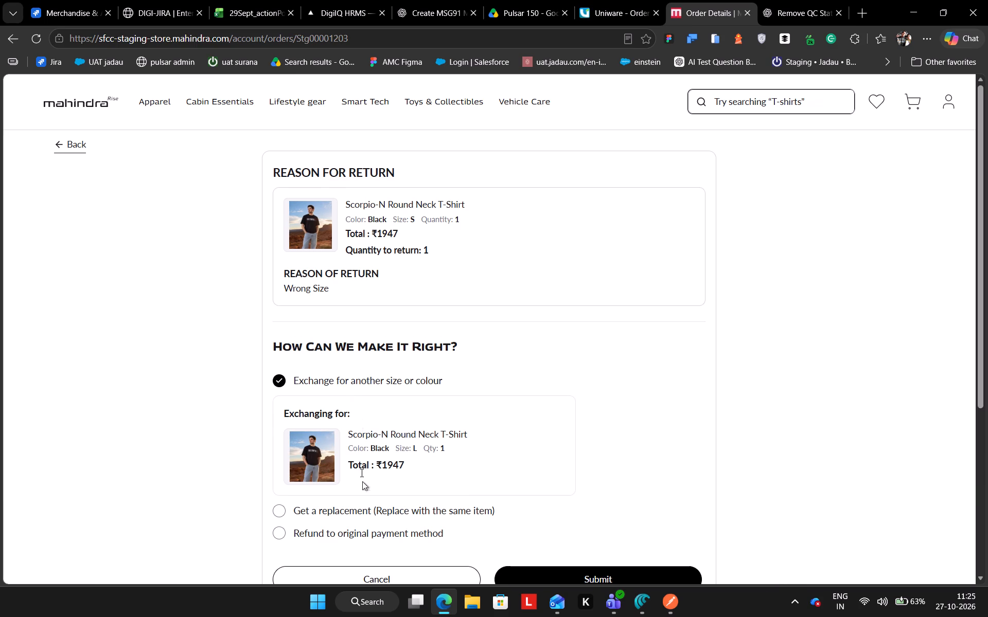
{"action": "left_click", "coordinate": [369, 507]}
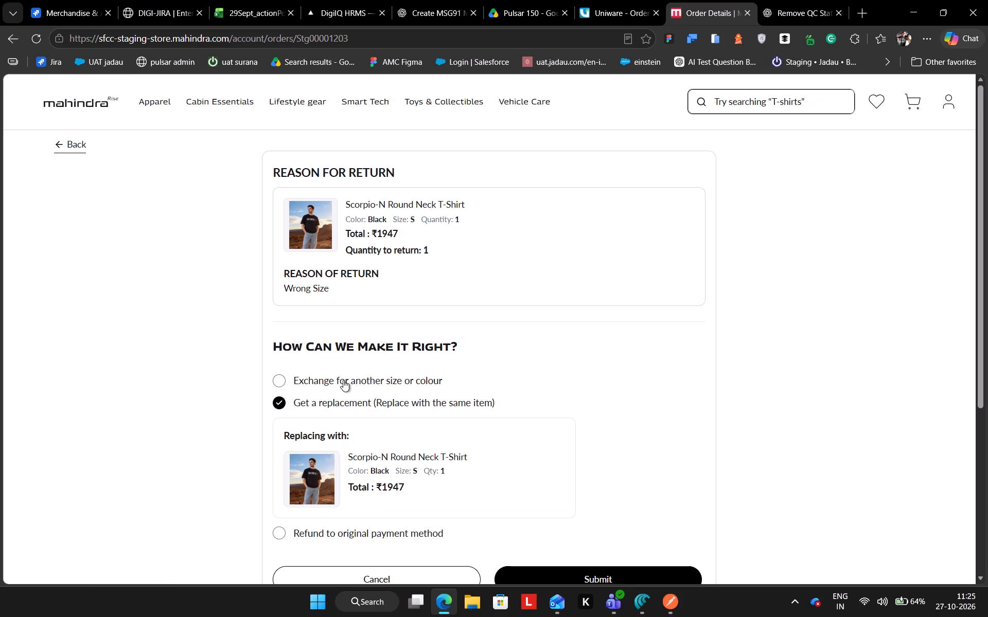
{"action": "left_click", "coordinate": [343, 380]}
Open the variant selection popup for the exchange T-shirt and test sizes XL, XXL and L, ending on L.
{"action": "scroll", "coordinate": [343, 380], "scroll_direction": "down", "scroll_amount": 3}
{"action": "left_click", "coordinate": [370, 413]}
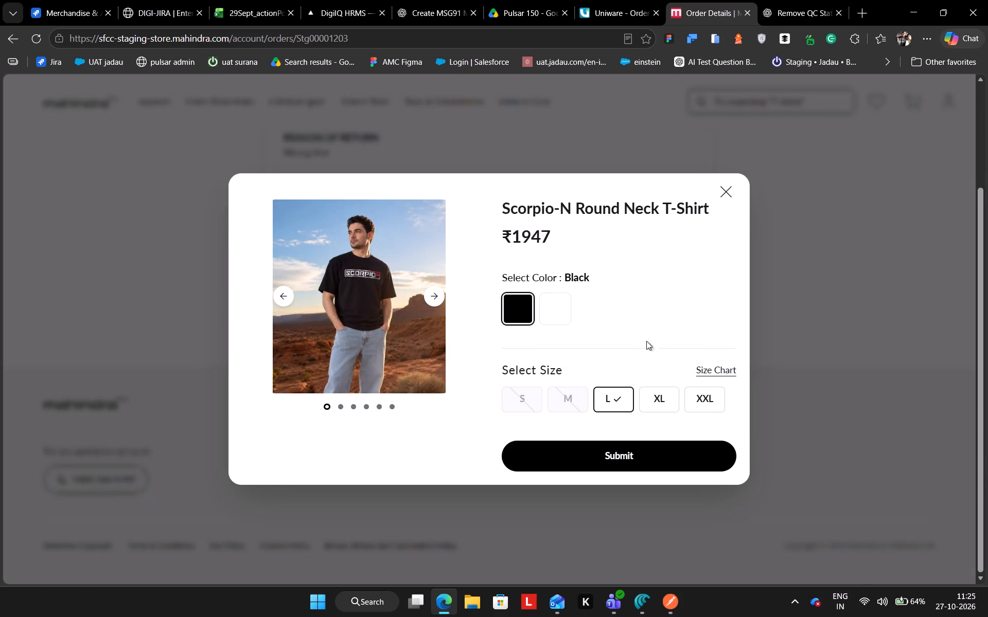
{"action": "left_click", "coordinate": [660, 390]}
{"action": "left_click", "coordinate": [712, 399]}
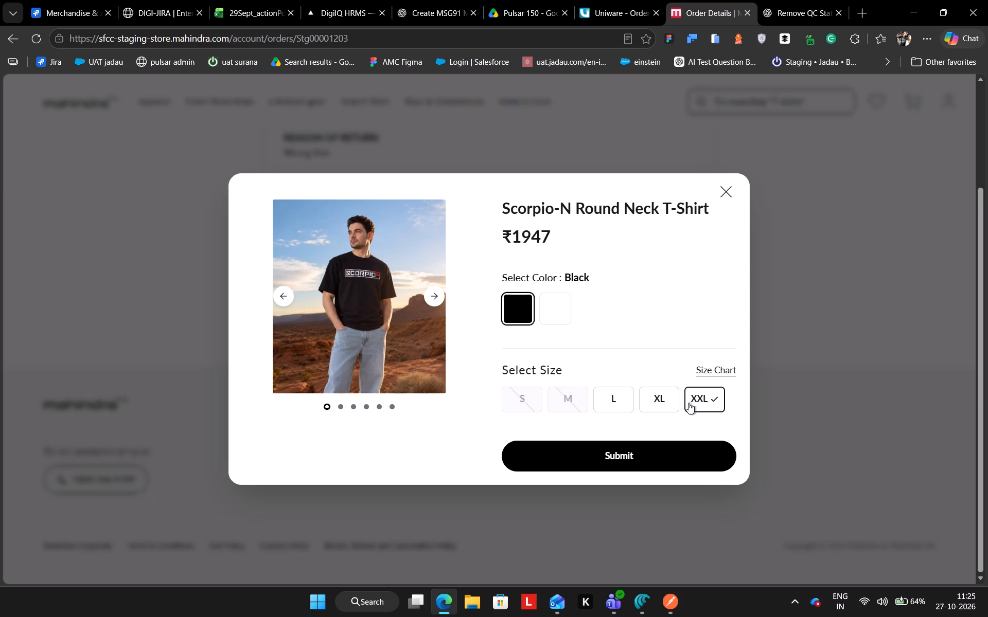
{"action": "left_click", "coordinate": [656, 402]}
{"action": "left_click", "coordinate": [627, 402]}
Cycle through the product image carousel in the variant popup to check its images.
{"action": "left_click", "coordinate": [436, 297]}
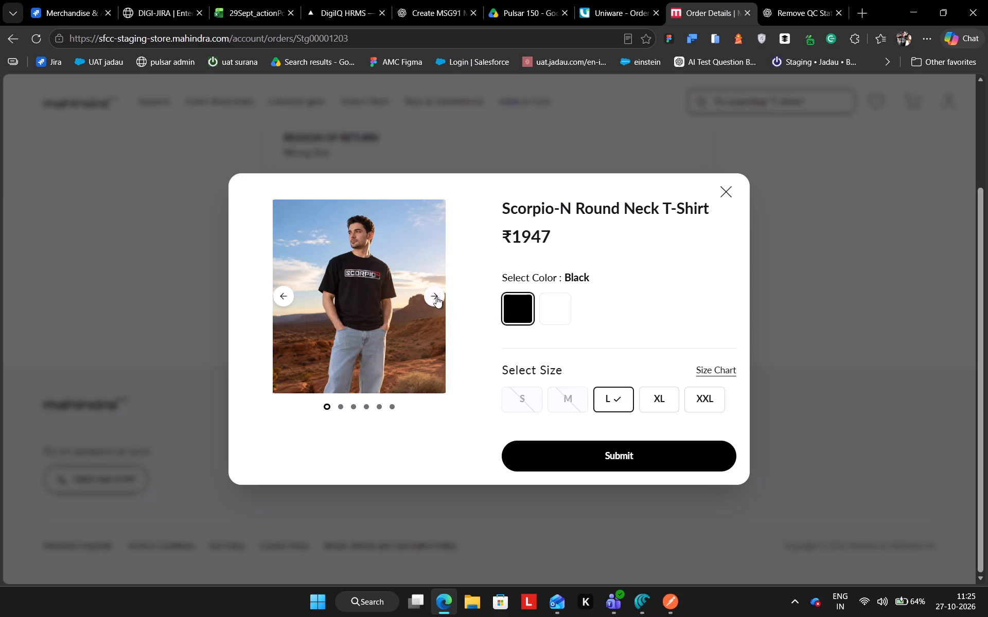
{"action": "left_click", "coordinate": [436, 297]}
{"action": "left_click", "coordinate": [436, 297]}
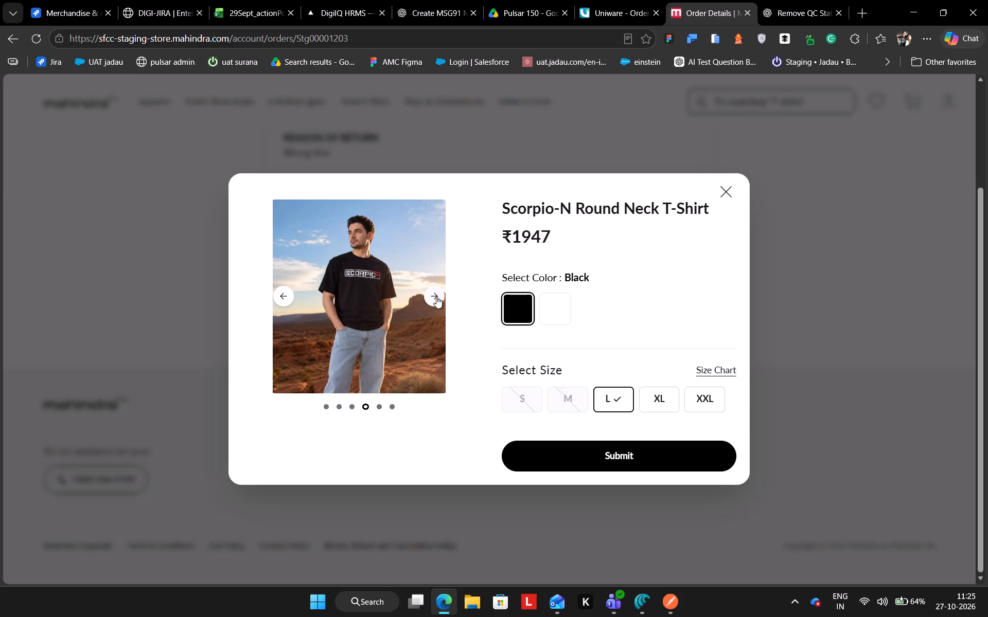
{"action": "left_click", "coordinate": [436, 297]}
{"action": "left_click", "coordinate": [436, 297]}
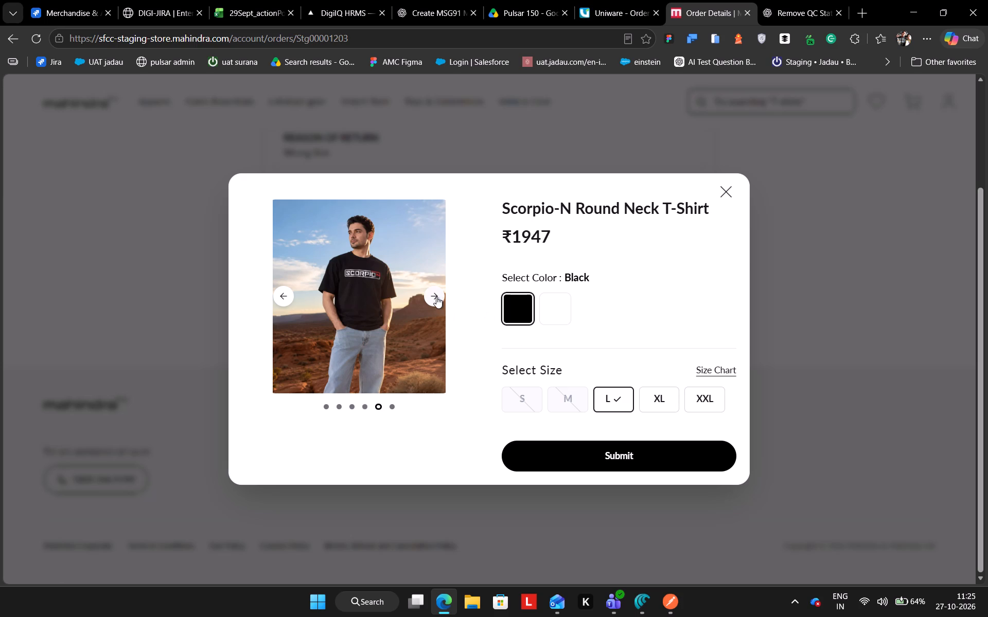
{"action": "left_click", "coordinate": [436, 297]}
Close and reopen the exchange variant popup, and test switching the T-shirt color between Black and White, ending on White.
{"action": "left_click", "coordinate": [726, 191]}
{"action": "scroll", "coordinate": [659, 271], "scroll_direction": "up", "scroll_amount": 4}
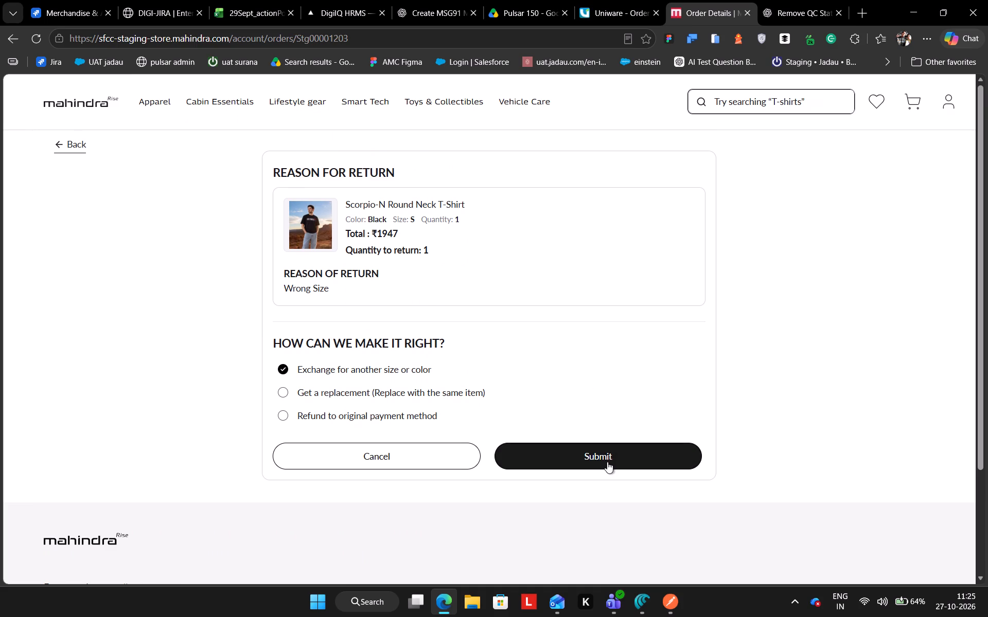
{"action": "left_click", "coordinate": [570, 456]}
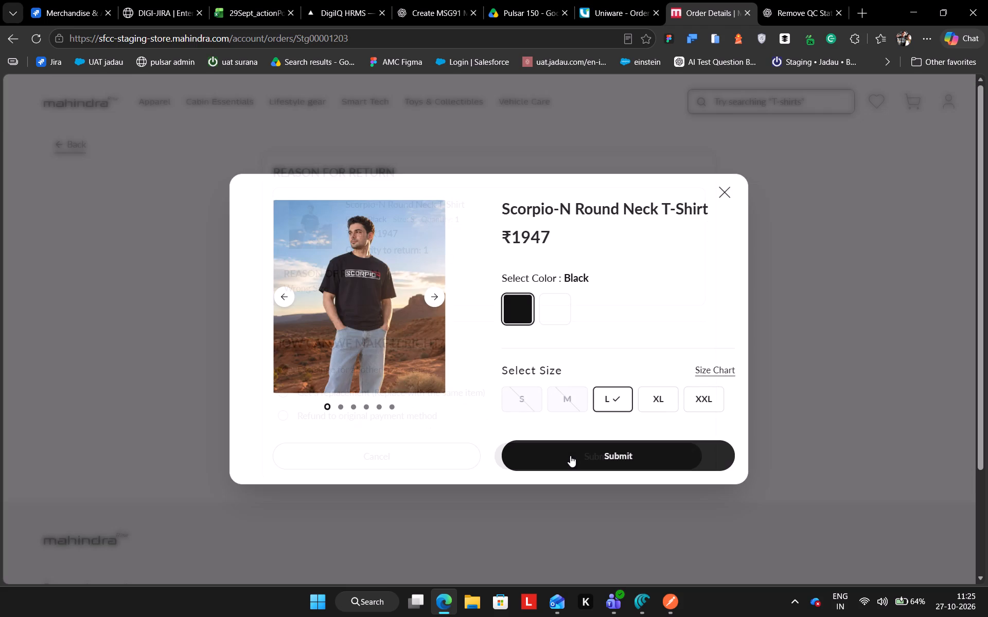
{"action": "left_click", "coordinate": [531, 391]}
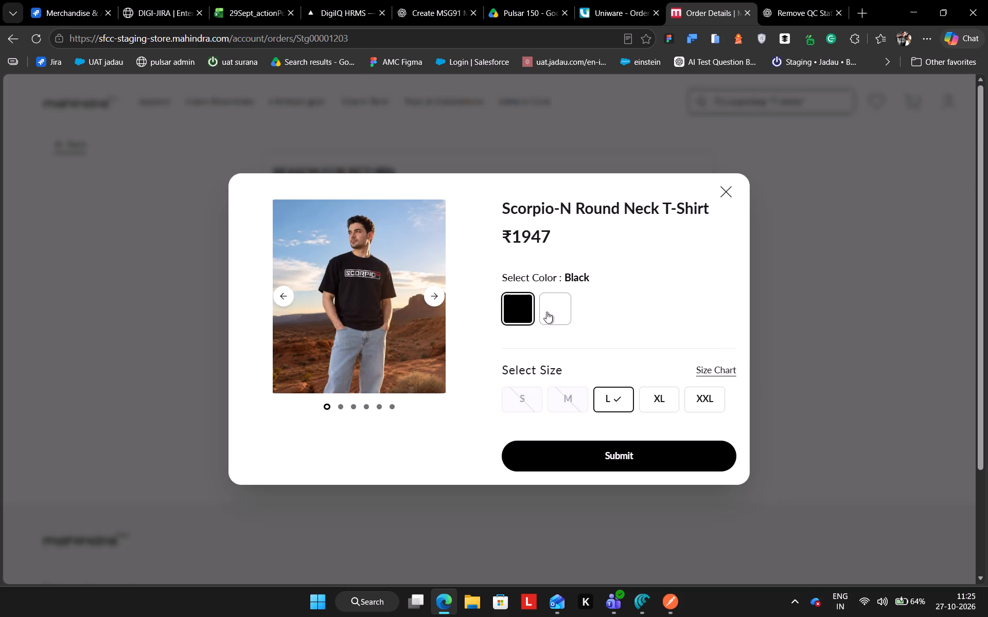
{"action": "left_click", "coordinate": [546, 312]}
{"action": "left_click", "coordinate": [509, 310]}
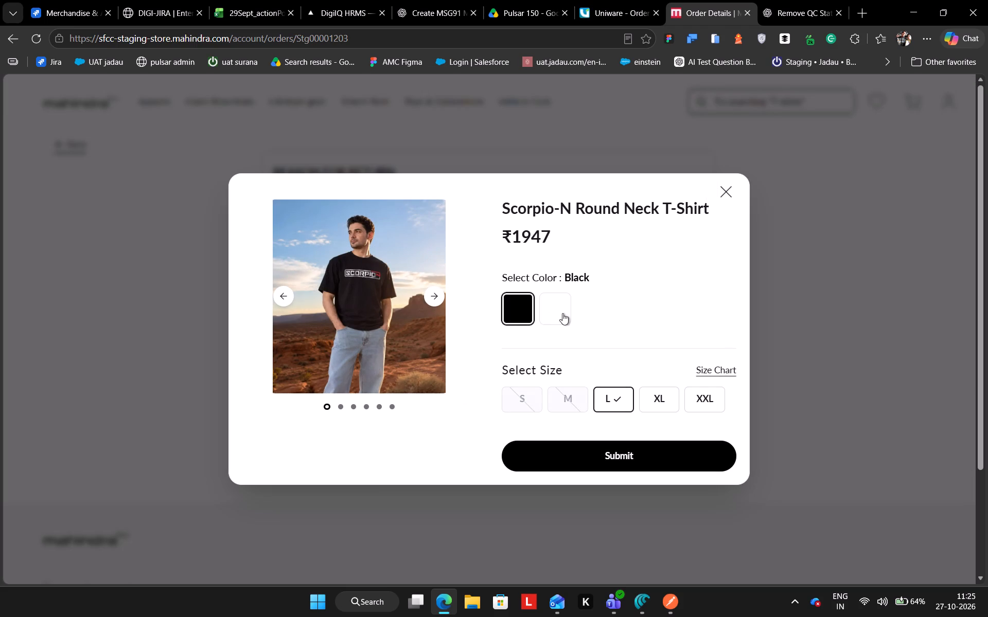
{"action": "left_click", "coordinate": [570, 313]}
{"action": "left_click", "coordinate": [514, 312]}
{"action": "left_click", "coordinate": [563, 309]}
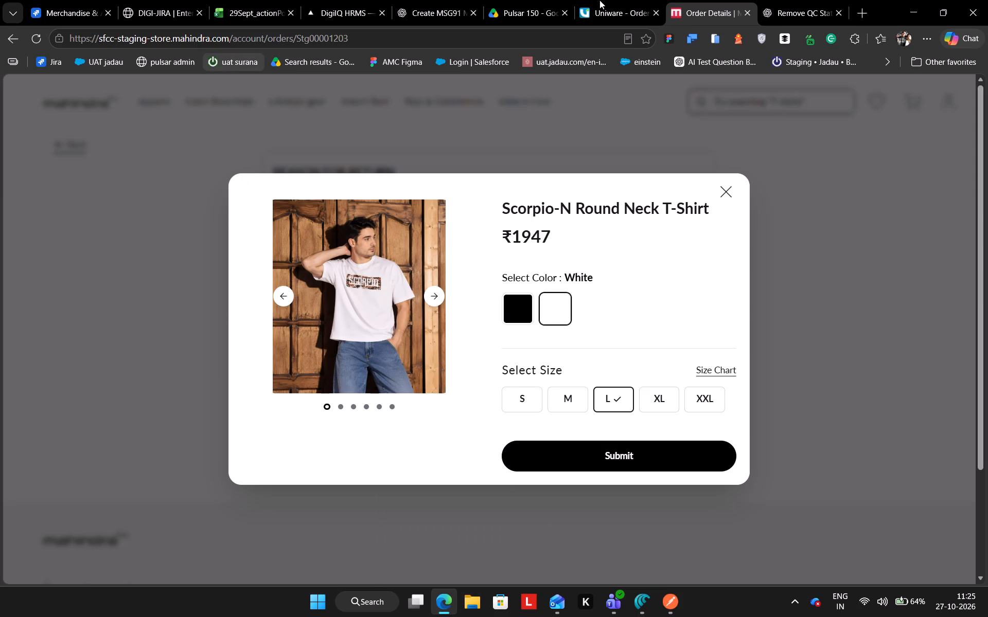
Open the AMC Merch & Accessories_Delivery Figma file in a new tab and find the Exchange variant popup design under Return/Exchange.
{"action": "left_click", "coordinate": [871, 13]}
{"action": "type", "text": "amc"}
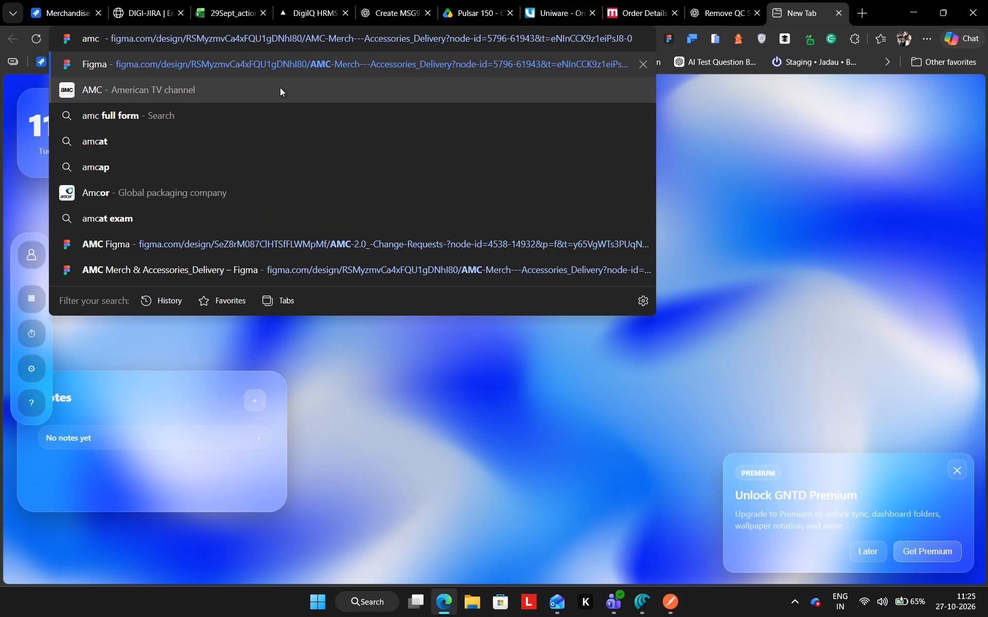
{"action": "left_click", "coordinate": [92, 68]}
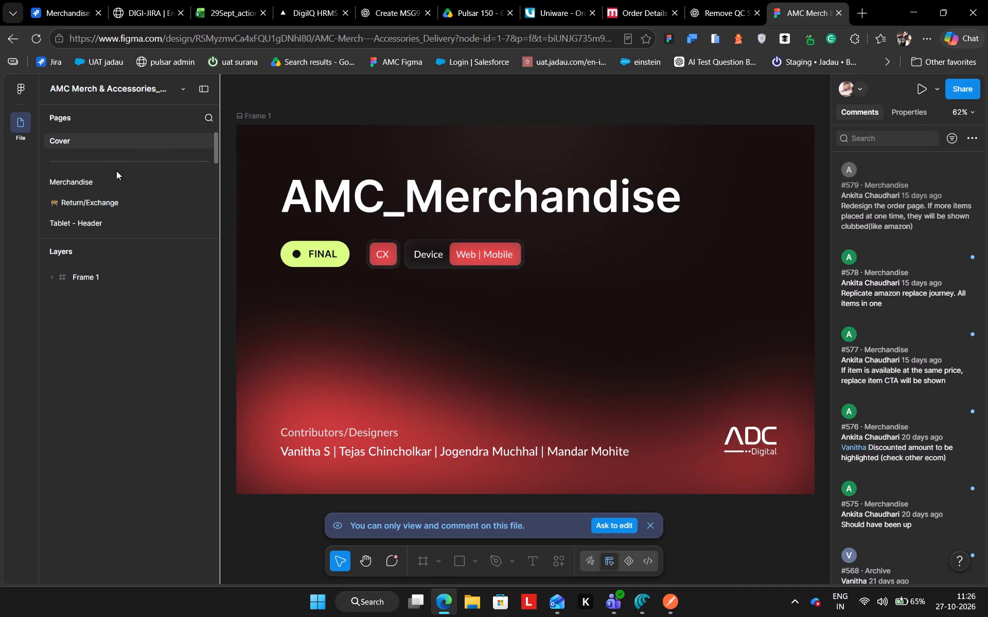
{"action": "left_click", "coordinate": [96, 195]}
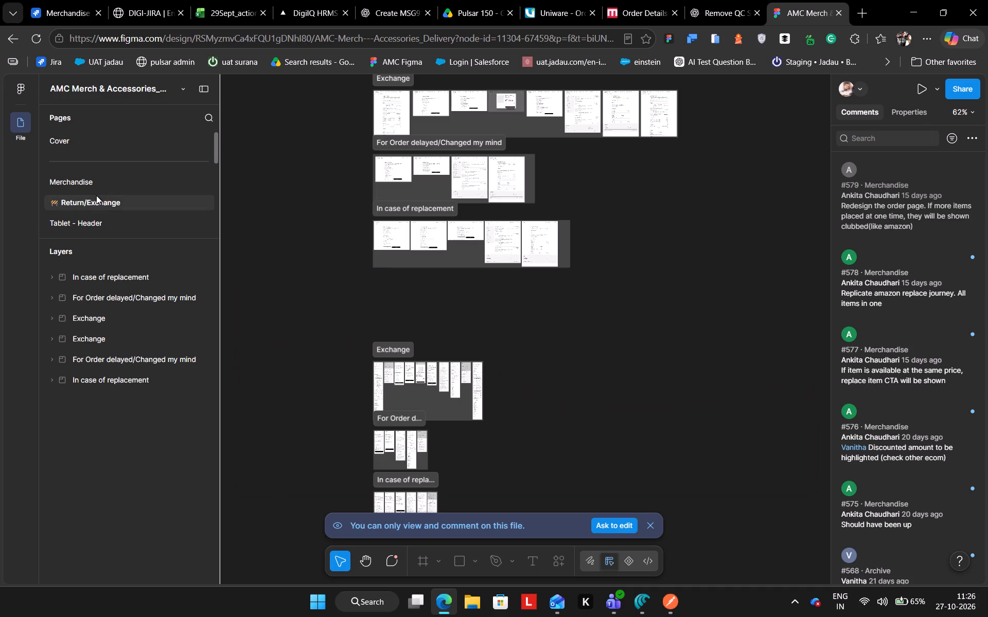
{"action": "scroll", "coordinate": [432, 303], "scroll_direction": "up", "scroll_amount": 2}
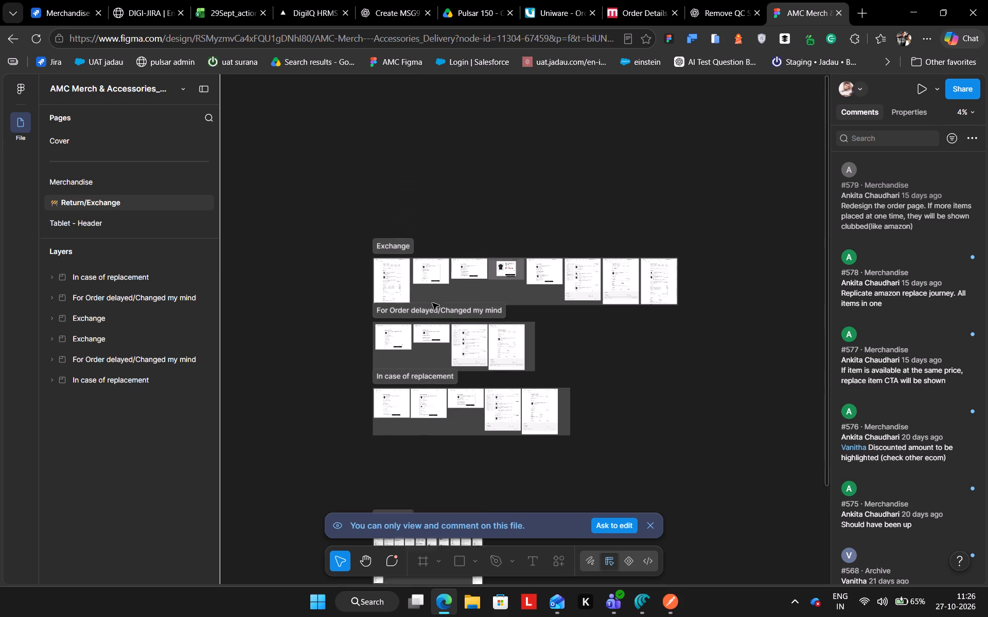
{"action": "scroll", "coordinate": [432, 303], "scroll_direction": "up", "scroll_amount": 1}
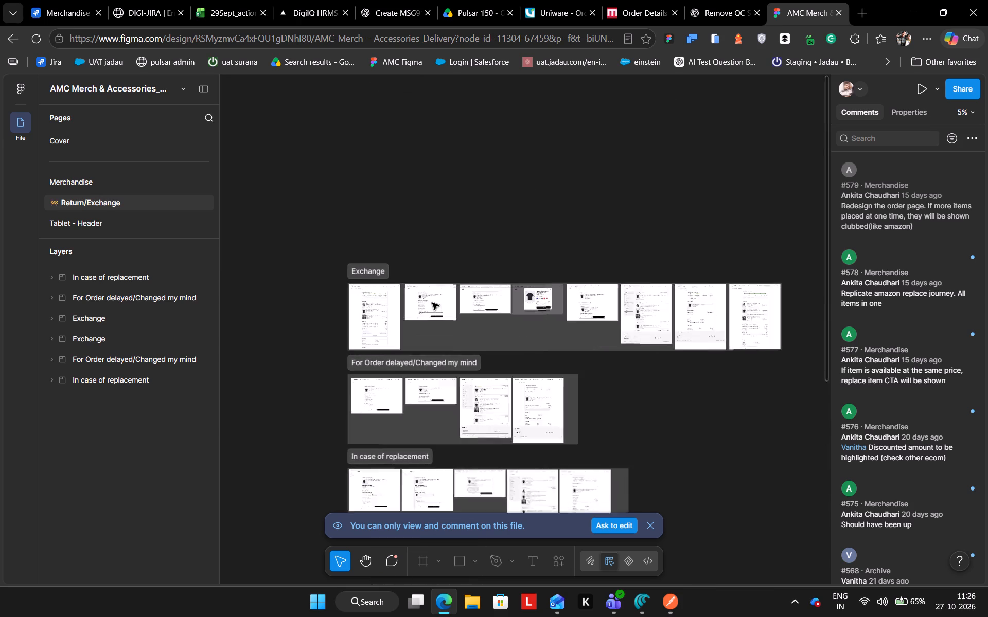
{"action": "scroll", "coordinate": [432, 303], "scroll_direction": "left", "scroll_amount": 2}
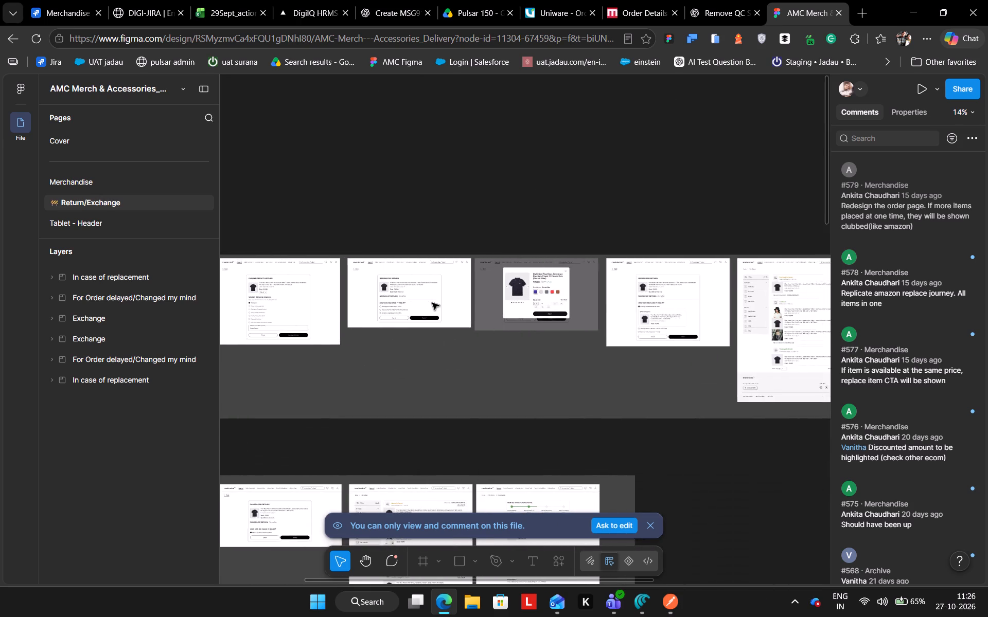
{"action": "scroll", "coordinate": [432, 303], "scroll_direction": "left", "scroll_amount": 3}
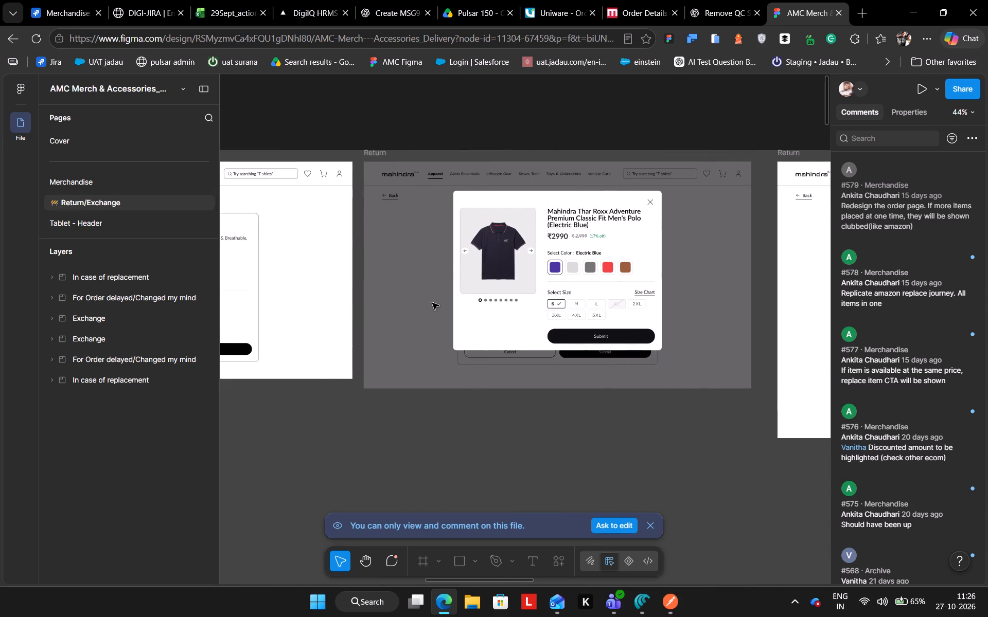
{"action": "scroll", "coordinate": [432, 303], "scroll_direction": "left", "scroll_amount": 3}
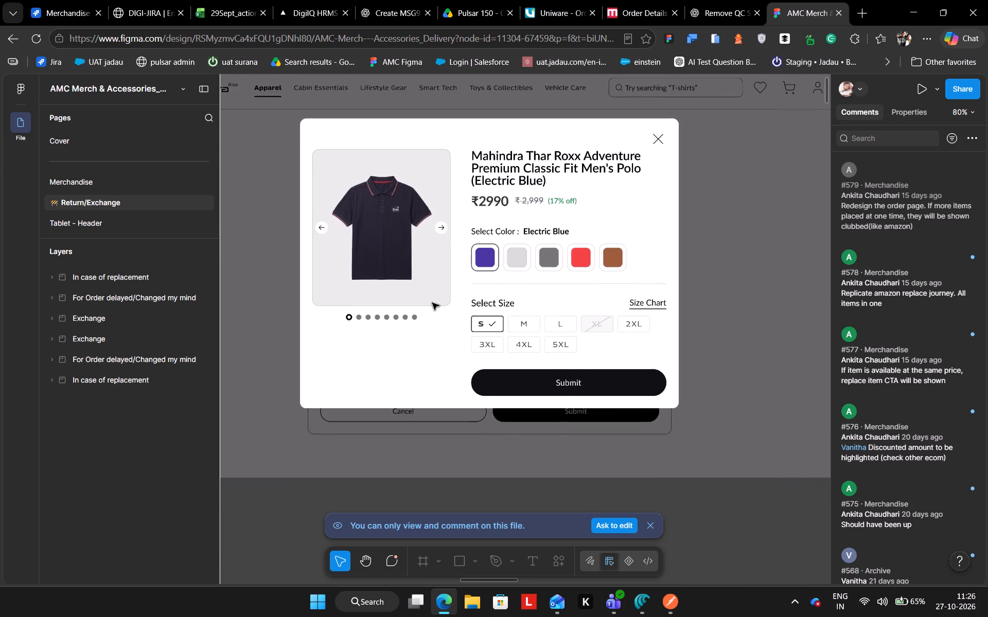
{"action": "scroll", "coordinate": [432, 303], "scroll_direction": "up", "scroll_amount": 2}
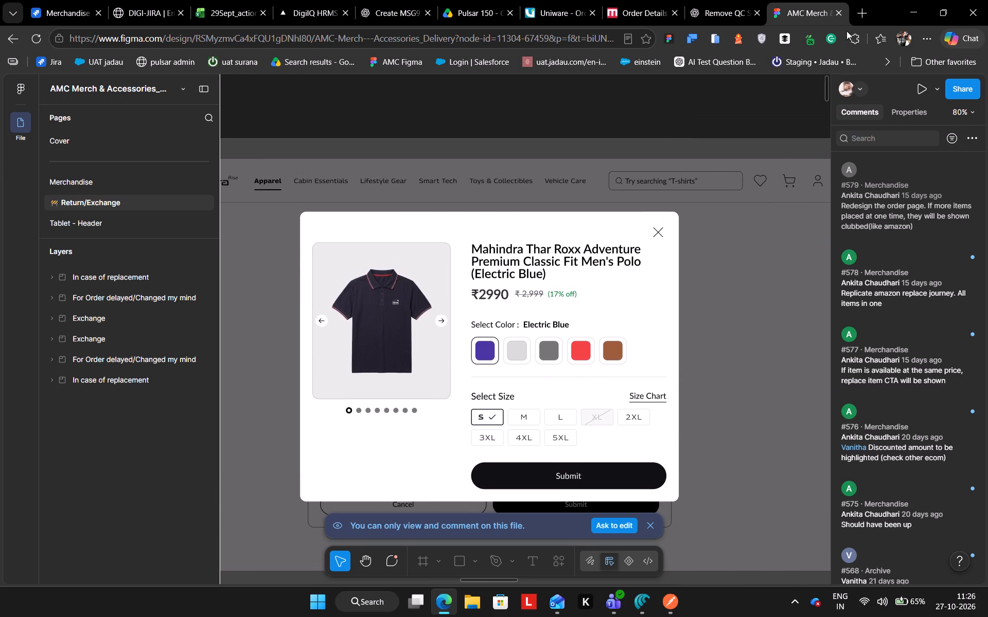
Place the Figma design in its own window beside the staging store order page, collapse Figma's side panels and frame the popup design.
{"action": "left_click_drag", "start_coordinate": [798, 7], "coordinate": [932, 195]}
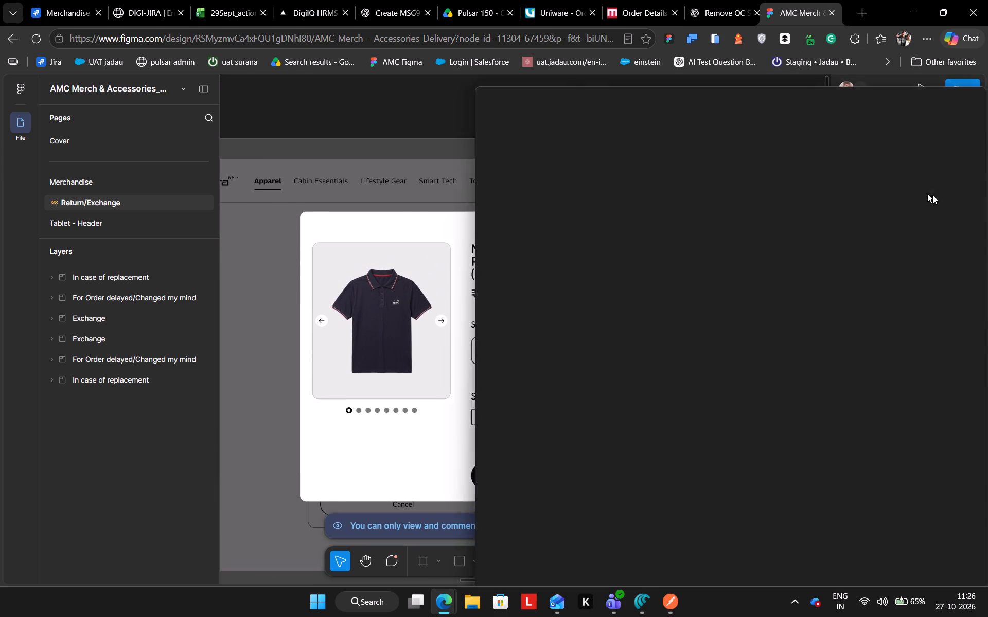
{"action": "left_click_drag", "start_coordinate": [932, 195], "coordinate": [987, 207]}
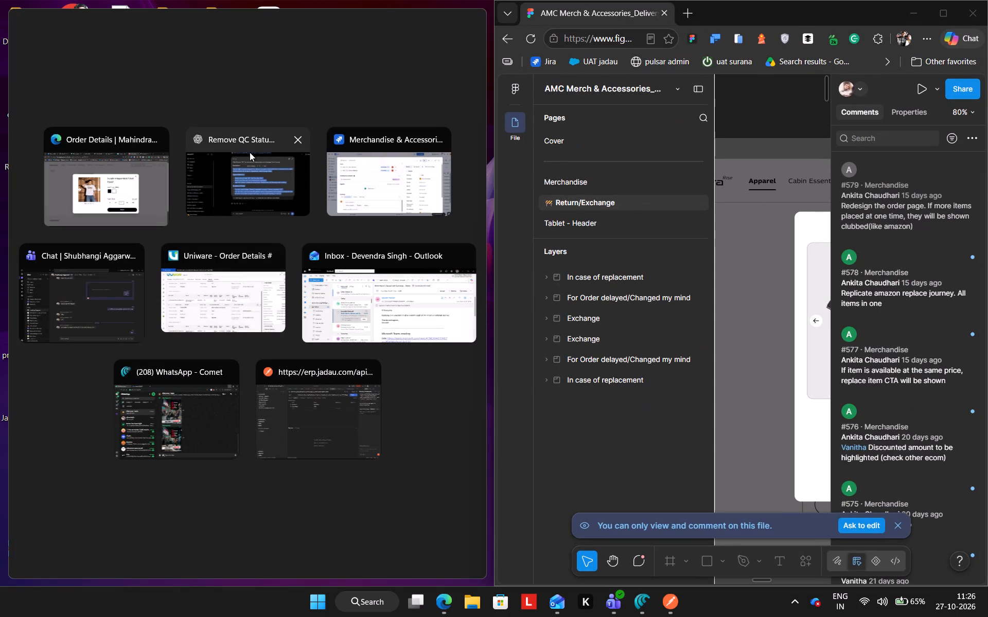
{"action": "left_click", "coordinate": [101, 183]}
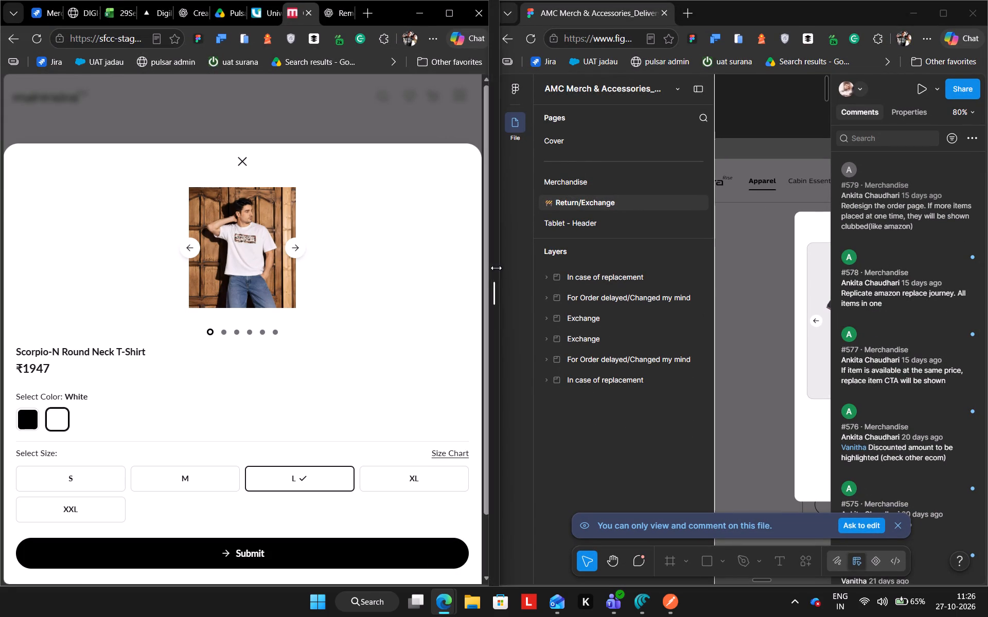
{"action": "left_click_drag", "start_coordinate": [496, 268], "coordinate": [618, 282]}
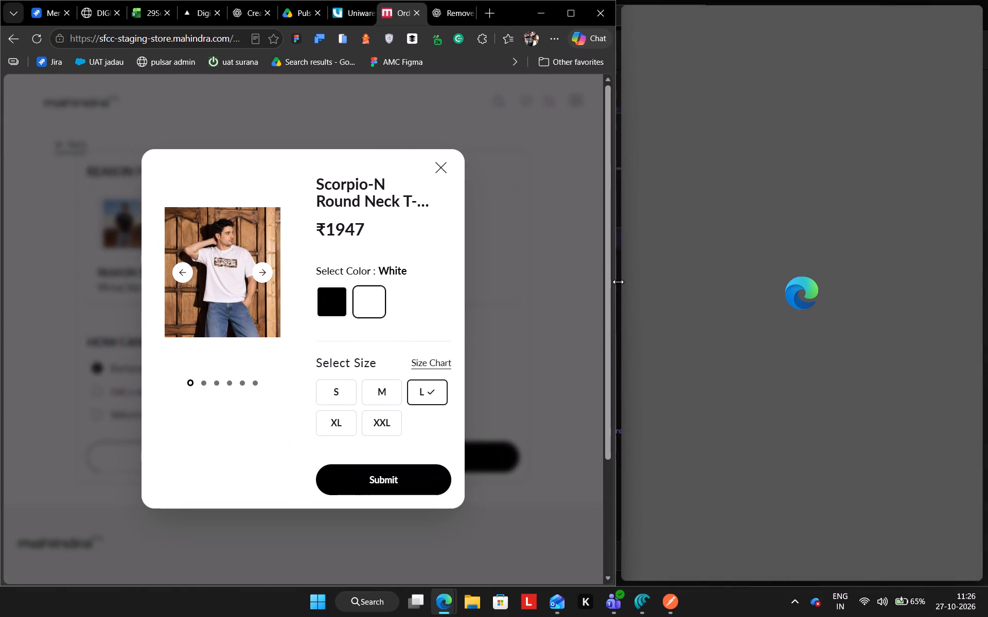
{"action": "left_click_drag", "start_coordinate": [618, 282], "coordinate": [640, 290]}
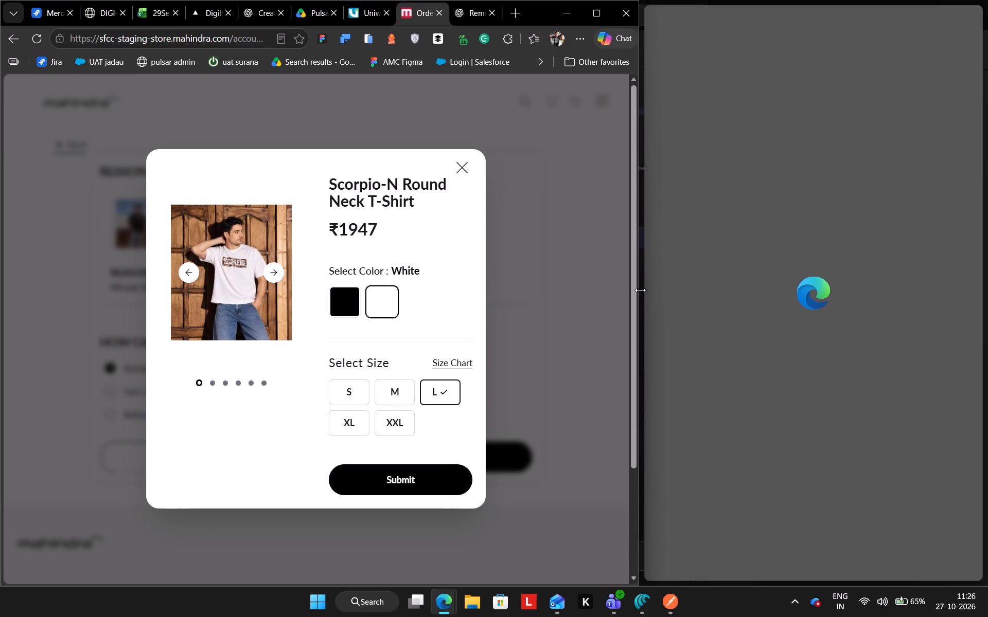
{"action": "left_click_drag", "start_coordinate": [640, 290], "coordinate": [634, 291]}
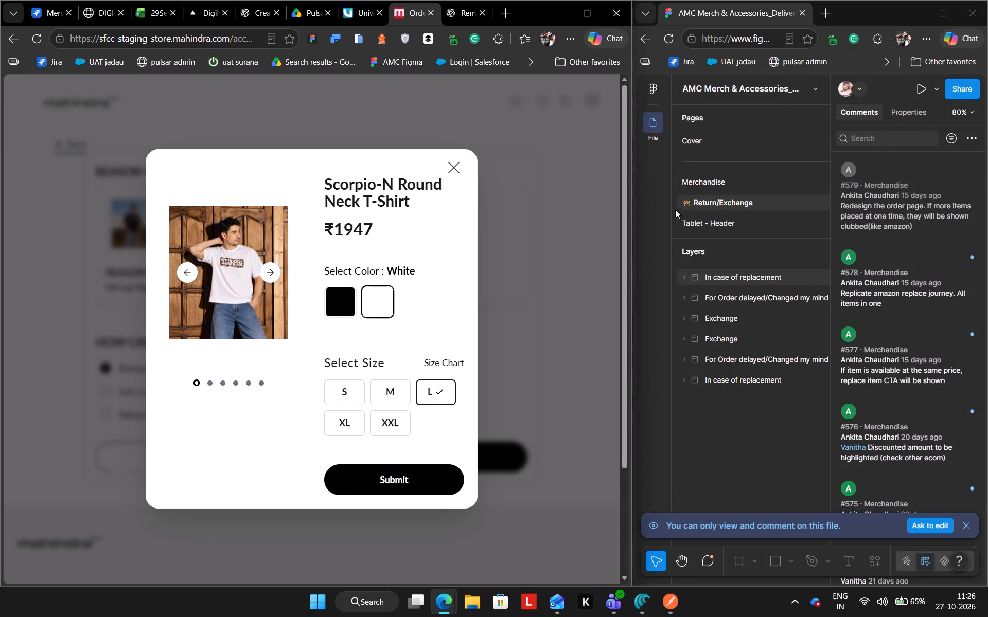
{"action": "left_click_drag", "start_coordinate": [633, 208], "coordinate": [591, 208]}
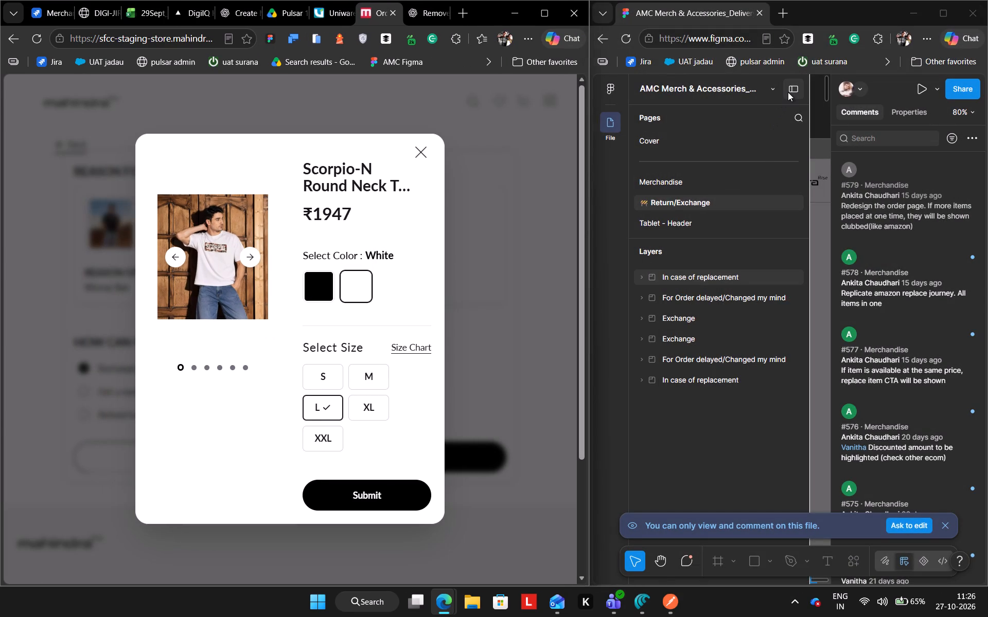
{"action": "left_click", "coordinate": [788, 92]}
{"action": "scroll", "coordinate": [715, 293], "scroll_direction": "left", "scroll_amount": 3}
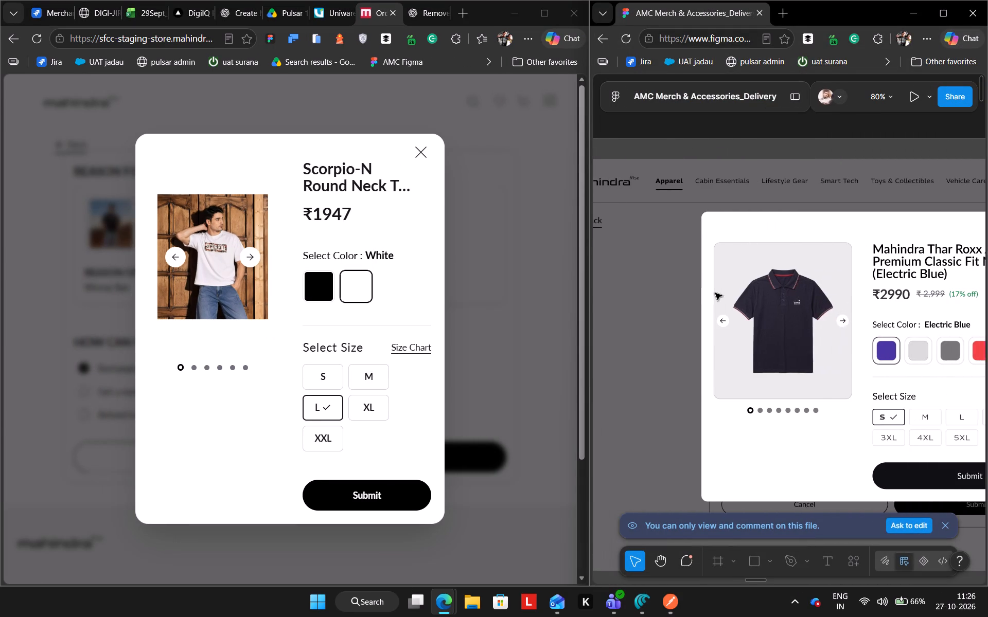
{"action": "scroll", "coordinate": [715, 293], "scroll_direction": "left", "scroll_amount": 1}
{"action": "scroll", "coordinate": [715, 293], "scroll_direction": "down", "scroll_amount": 1}
Inspect the store's variant popup in the developer tools and set the responsive viewport width to 1366.
{"action": "right_click", "coordinate": [396, 303]}
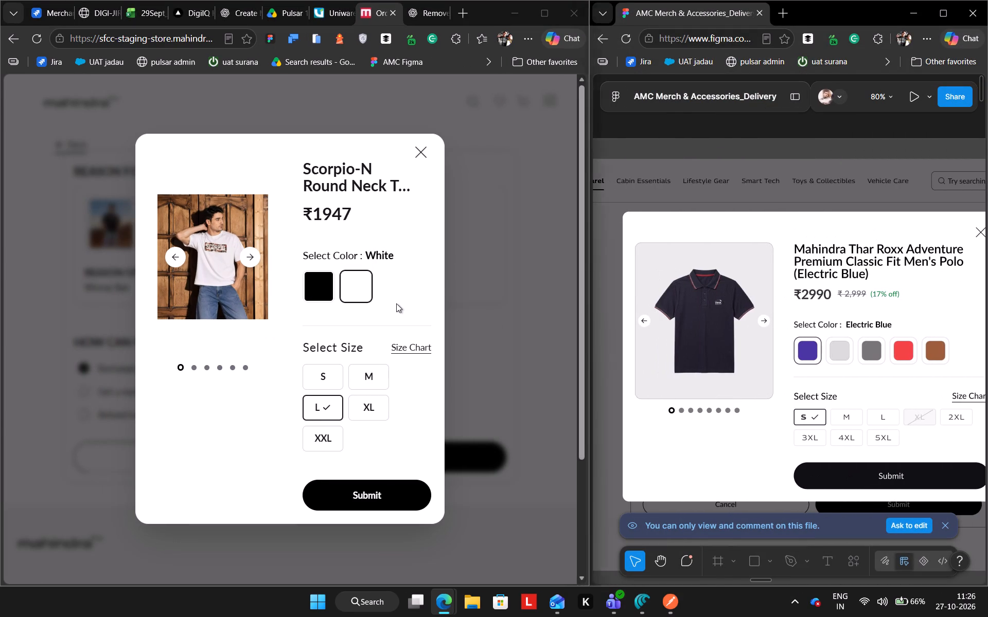
{"action": "left_click", "coordinate": [449, 566]}
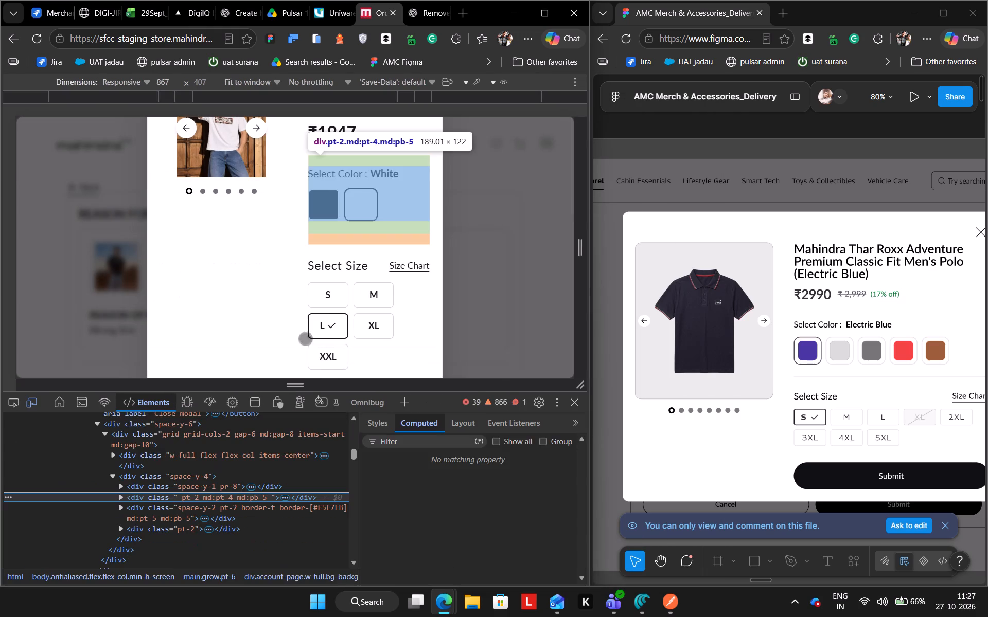
{"action": "left_click", "coordinate": [132, 83]}
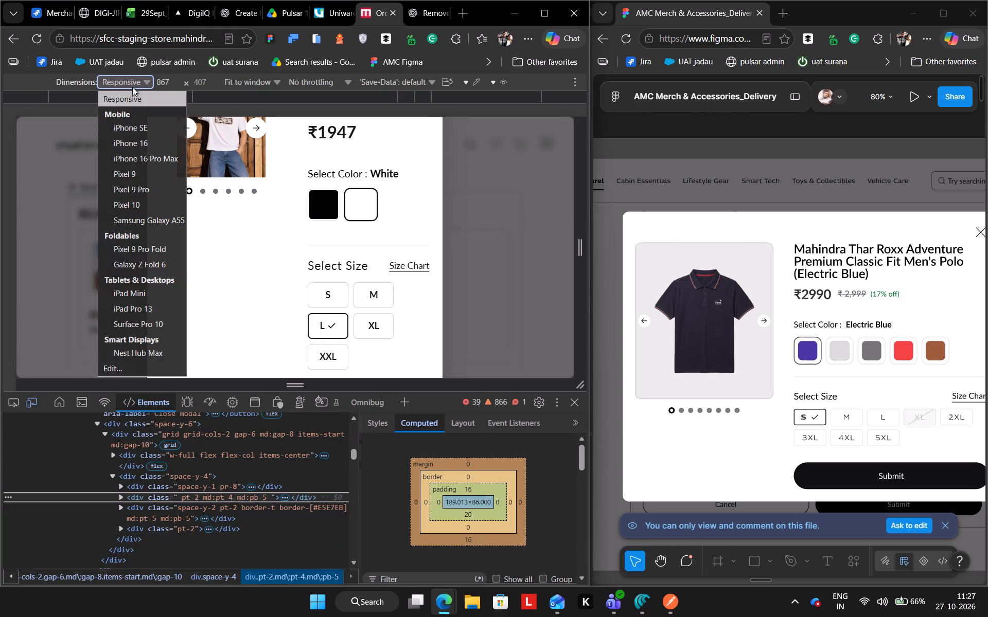
{"action": "double_click", "coordinate": [157, 83]}
{"action": "type", "text": "1366"}
{"action": "key", "text": "Return"}
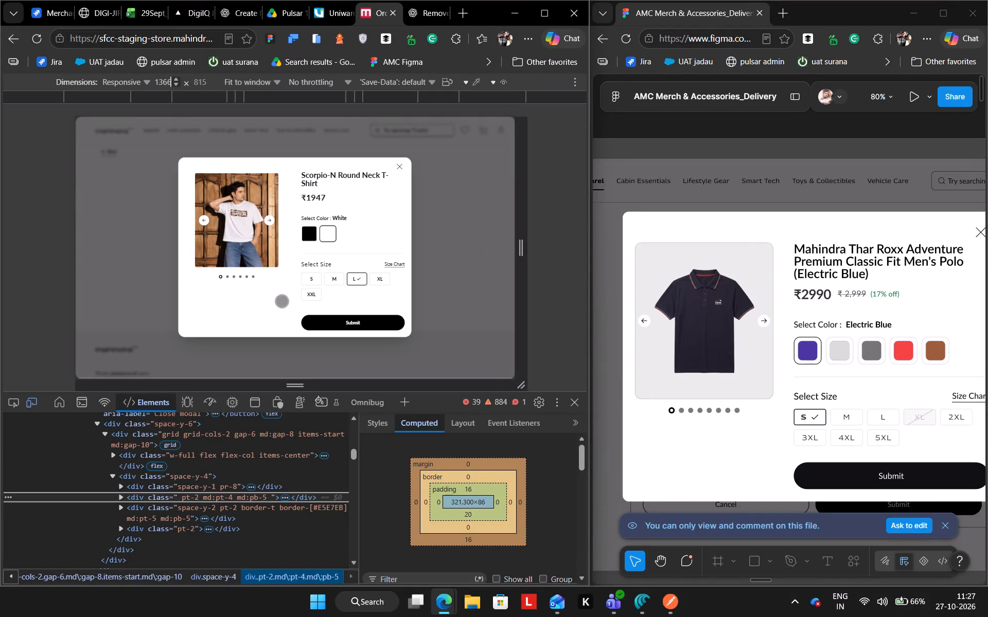
Check the next and previous images in the store popup's carousel at the emulated width.
{"action": "left_click", "coordinate": [268, 218]}
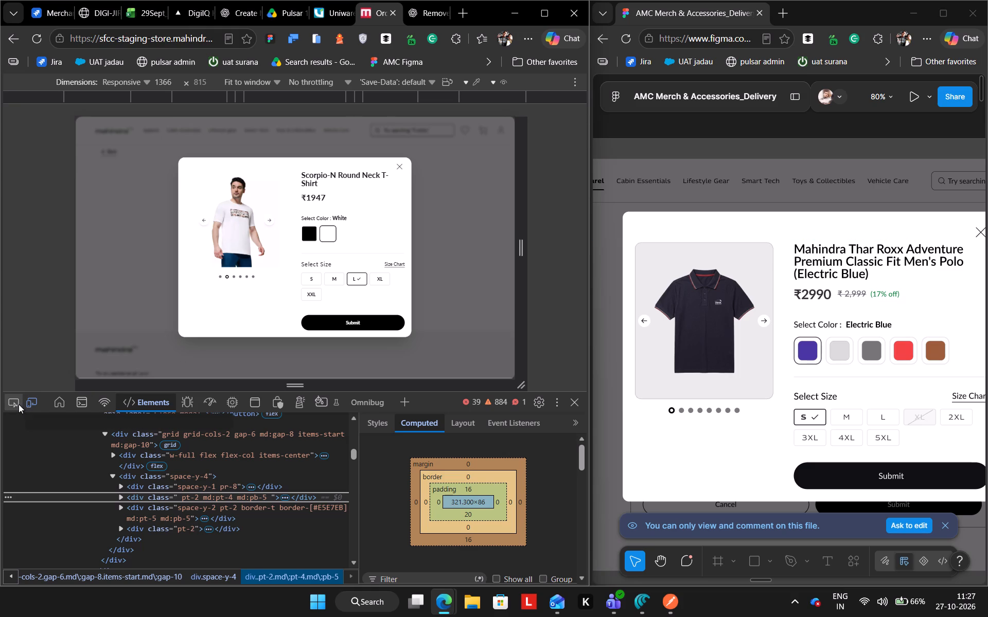
{"action": "left_click", "coordinate": [204, 220]}
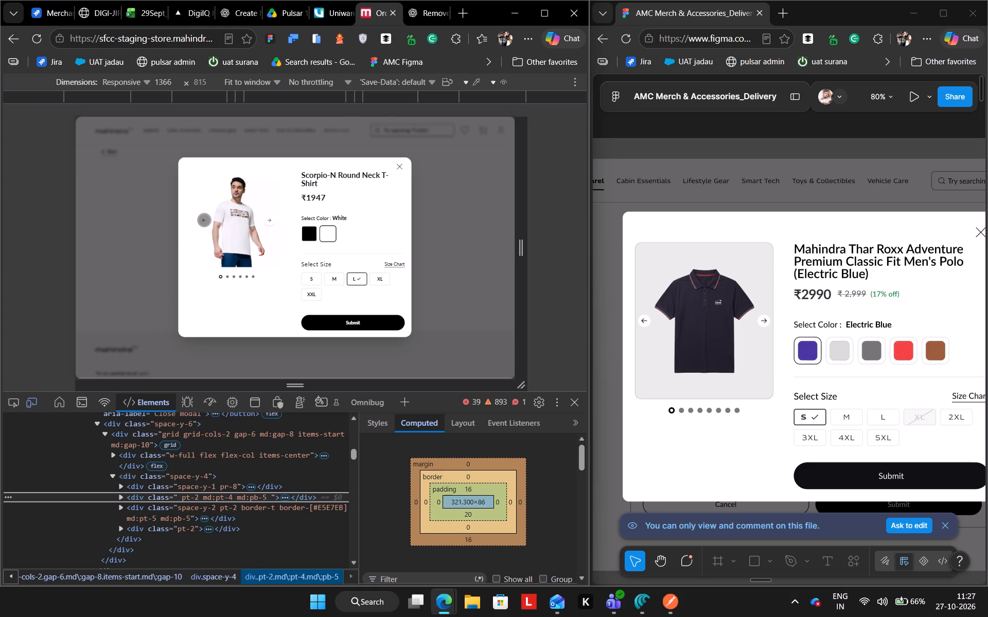
Inspect the store popup's product title and examine the matching title layer's properties in the Figma popup design.
{"action": "left_click", "coordinate": [10, 403]}
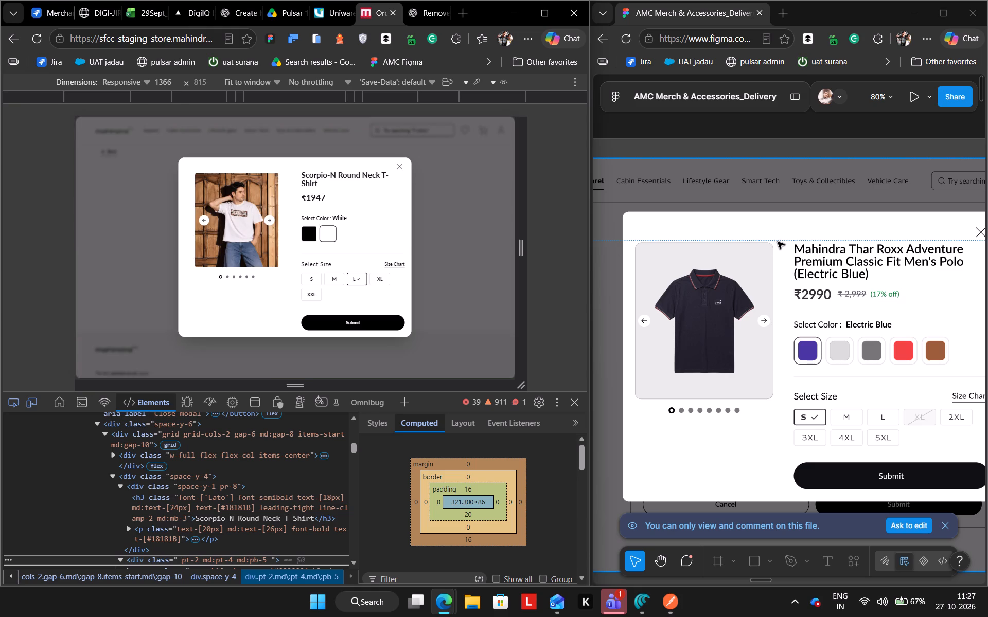
{"action": "left_click", "coordinate": [816, 260], "text": "ctrl"}
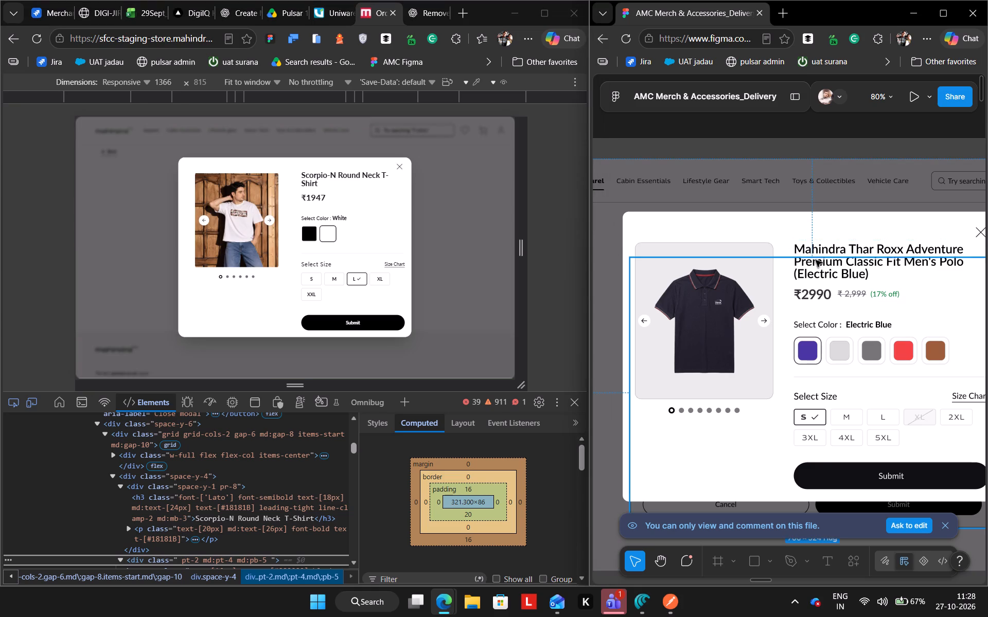
{"action": "left_click", "coordinate": [810, 251]}
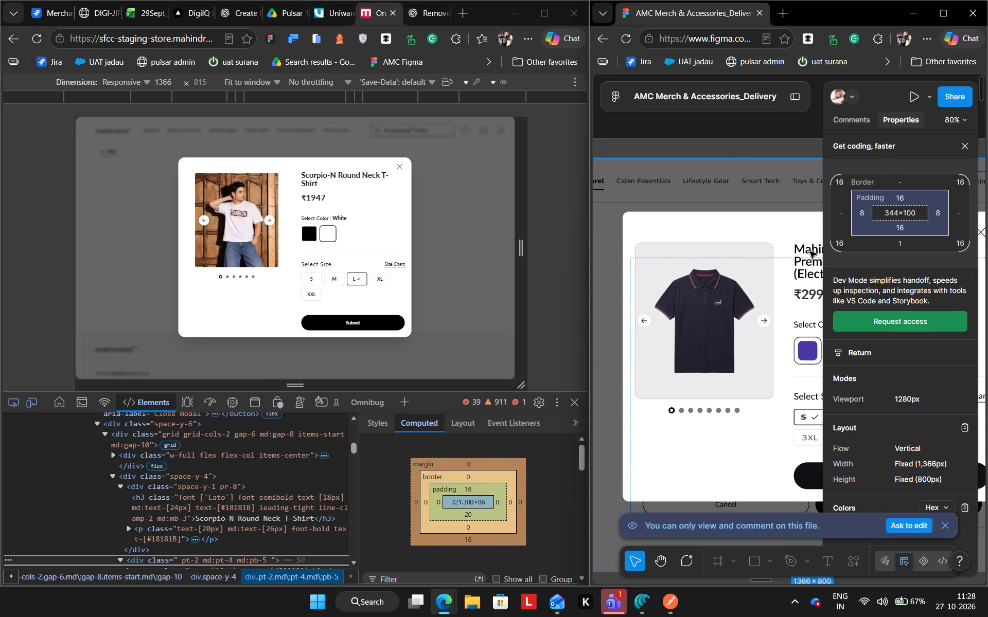
{"action": "triple_click", "coordinate": [810, 251]}
{"action": "triple_click", "coordinate": [810, 251]}
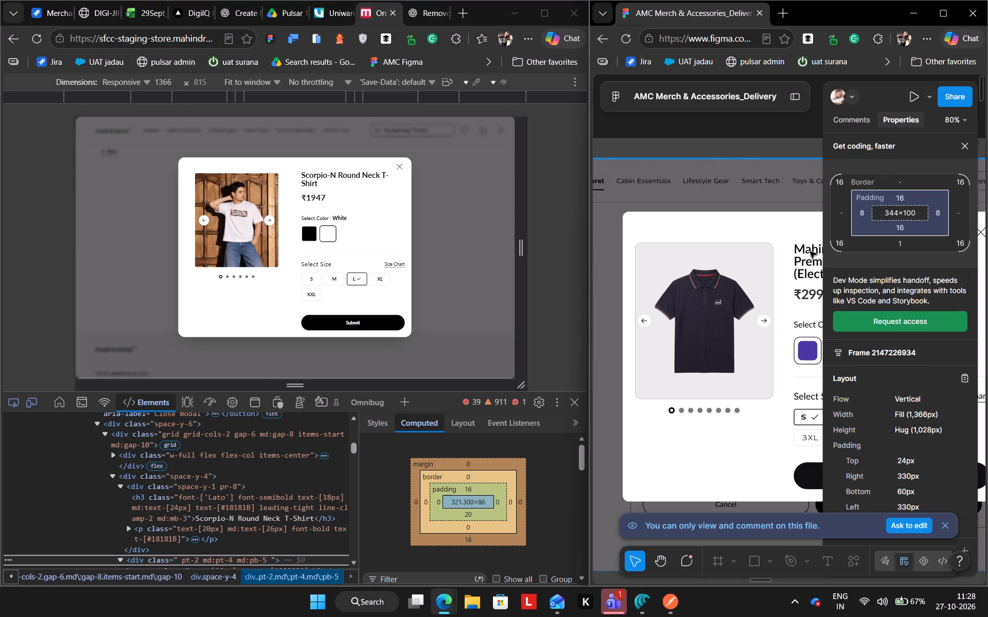
{"action": "scroll", "coordinate": [810, 251], "scroll_direction": "left", "scroll_amount": 2}
{"action": "triple_click", "coordinate": [745, 257]}
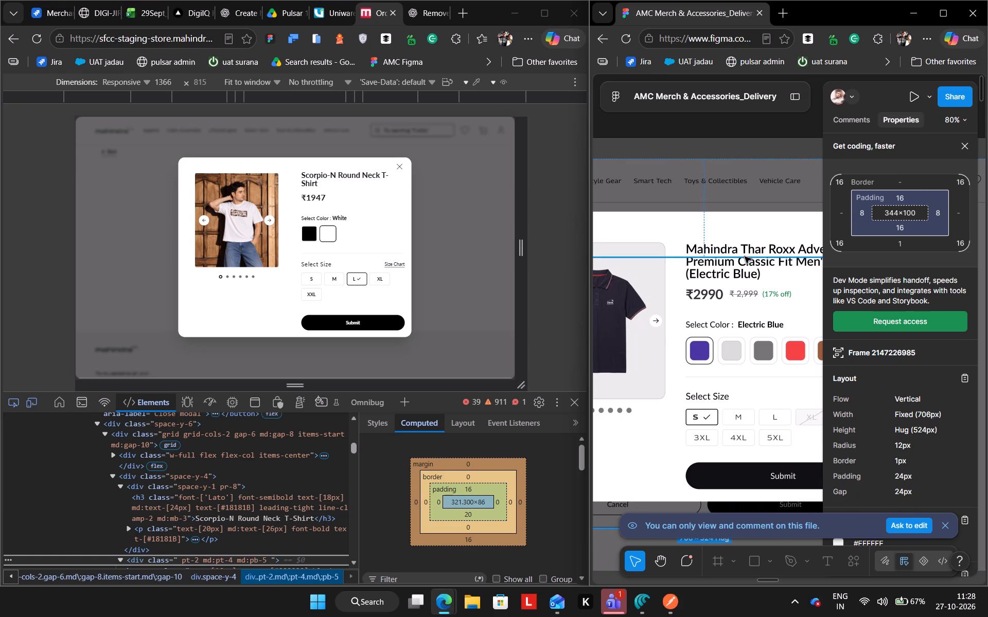
{"action": "double_click", "coordinate": [745, 257]}
{"action": "triple_click", "coordinate": [745, 269]}
{"action": "left_click", "coordinate": [745, 269]}
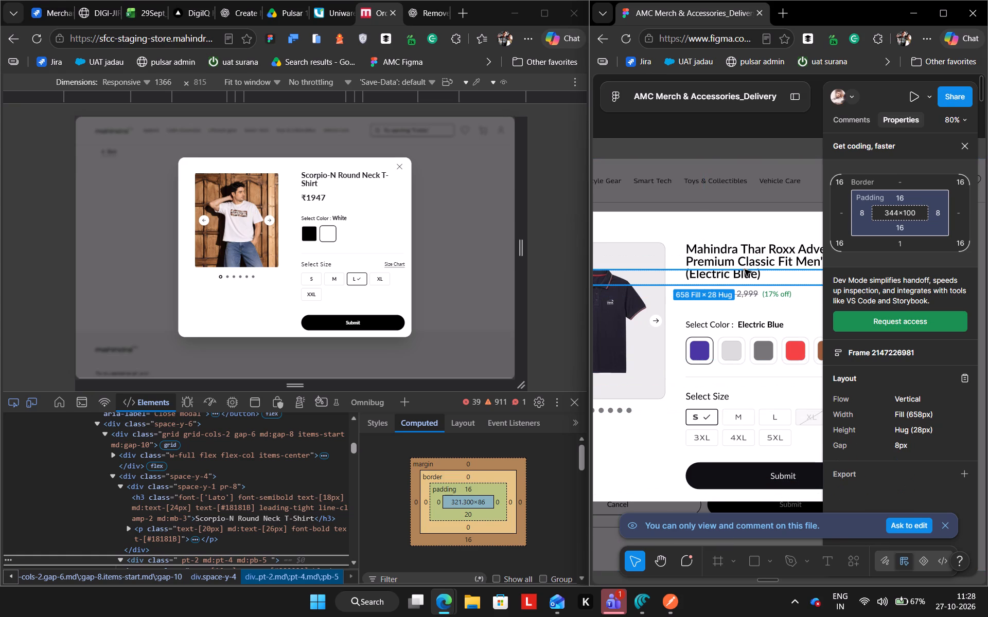
{"action": "triple_click", "coordinate": [742, 263]}
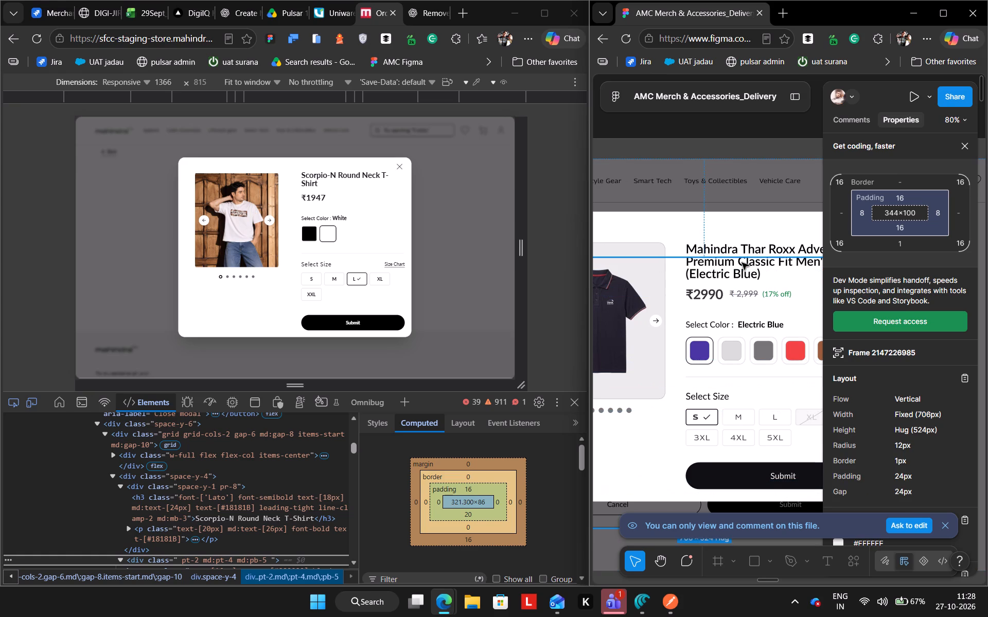
{"action": "triple_click", "coordinate": [728, 243]}
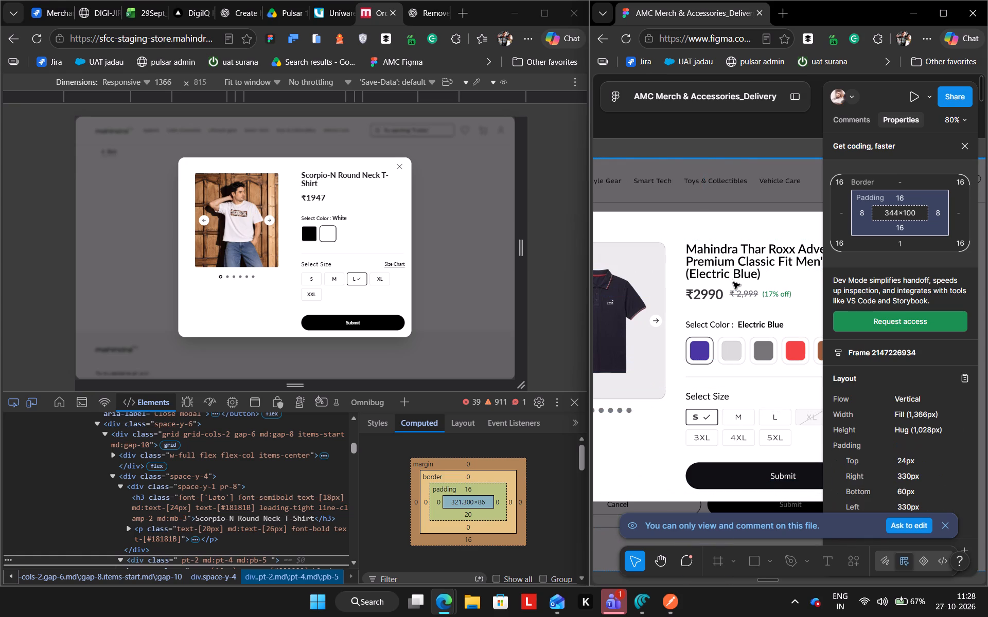
{"action": "triple_click", "coordinate": [733, 282]}
{"action": "double_click", "coordinate": [733, 282]}
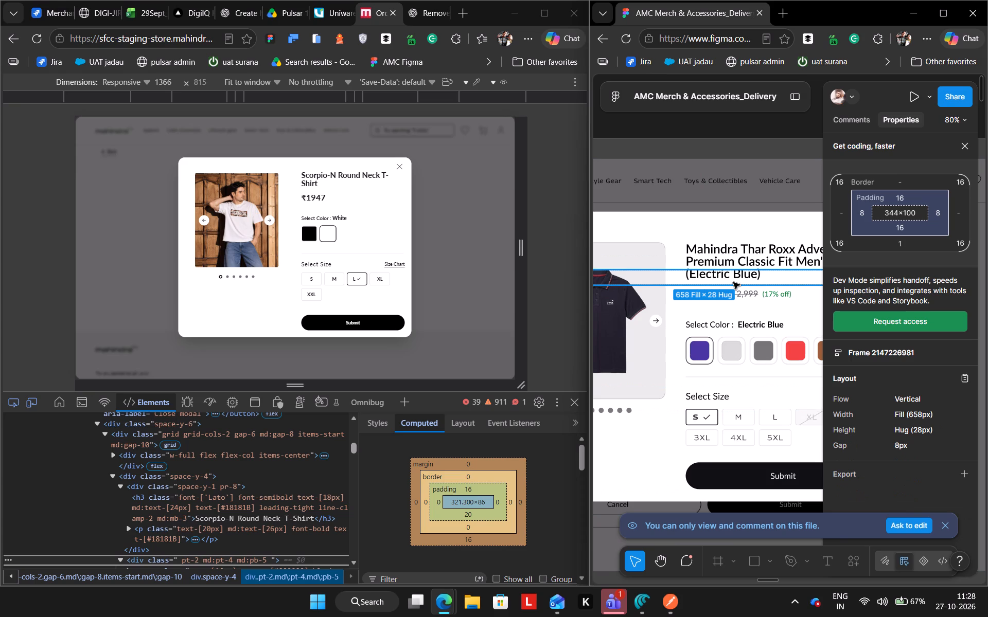
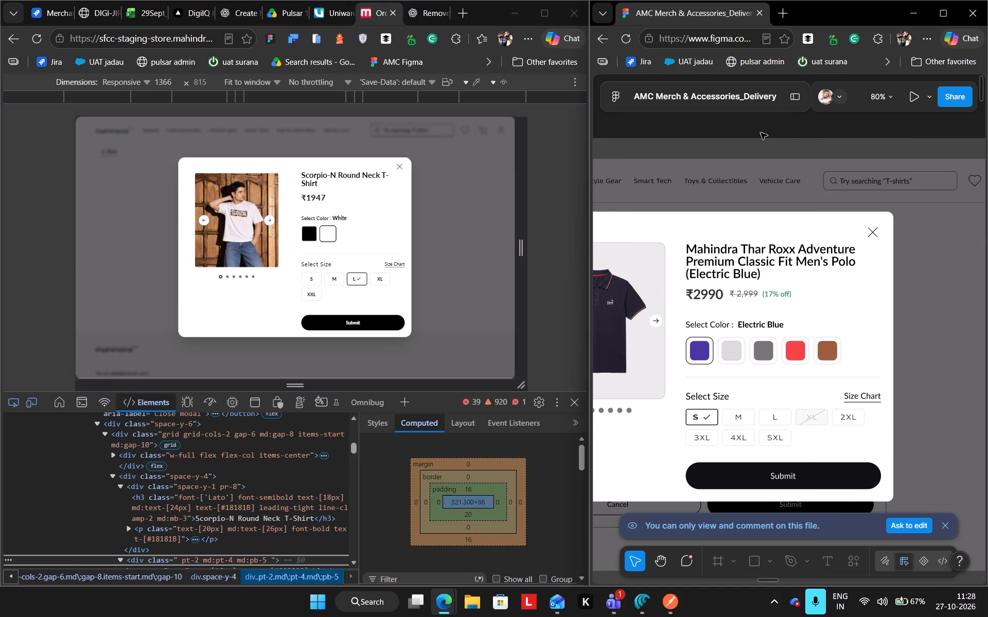
Examine the layout properties of the layers behind the title, price and colour swatches in the Figma popup design.
{"action": "scroll", "coordinate": [755, 256], "scroll_direction": "right", "scroll_amount": 1}
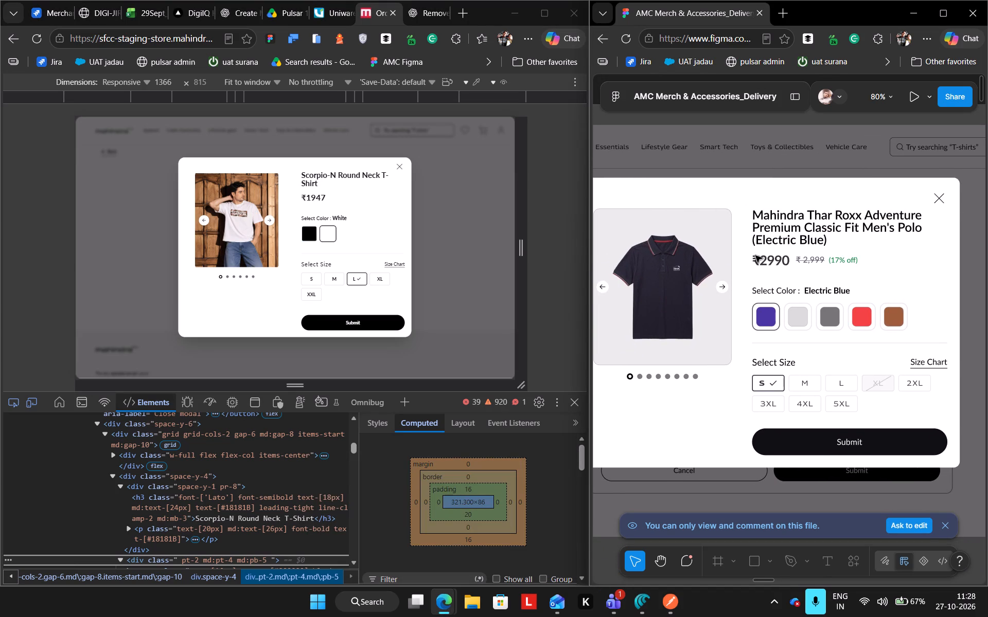
{"action": "scroll", "coordinate": [755, 256], "scroll_direction": "right", "scroll_amount": 1}
{"action": "scroll", "coordinate": [755, 256], "scroll_direction": "down", "scroll_amount": 1}
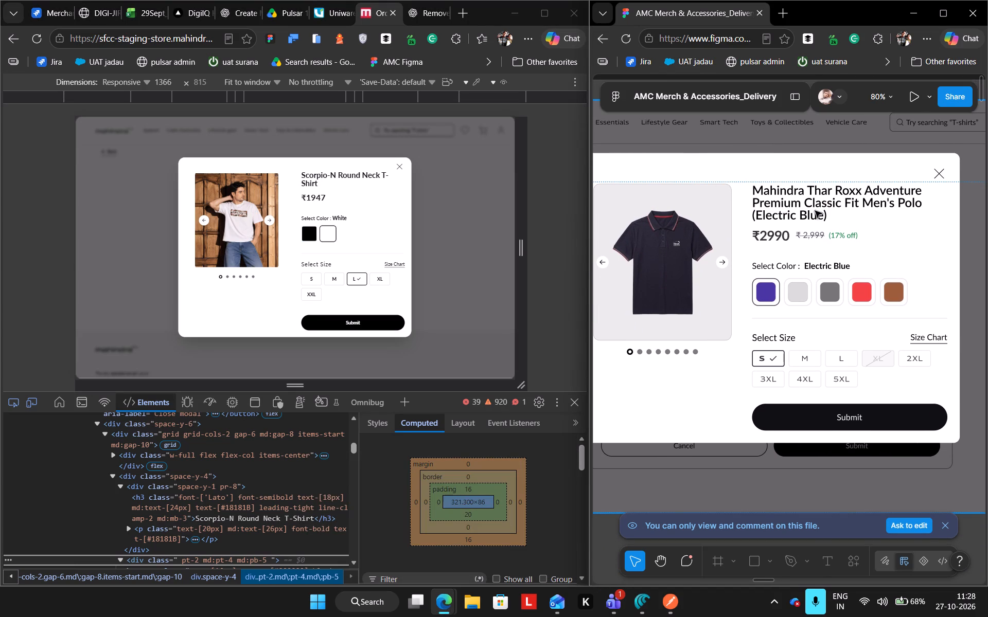
{"action": "left_click", "coordinate": [815, 211]}
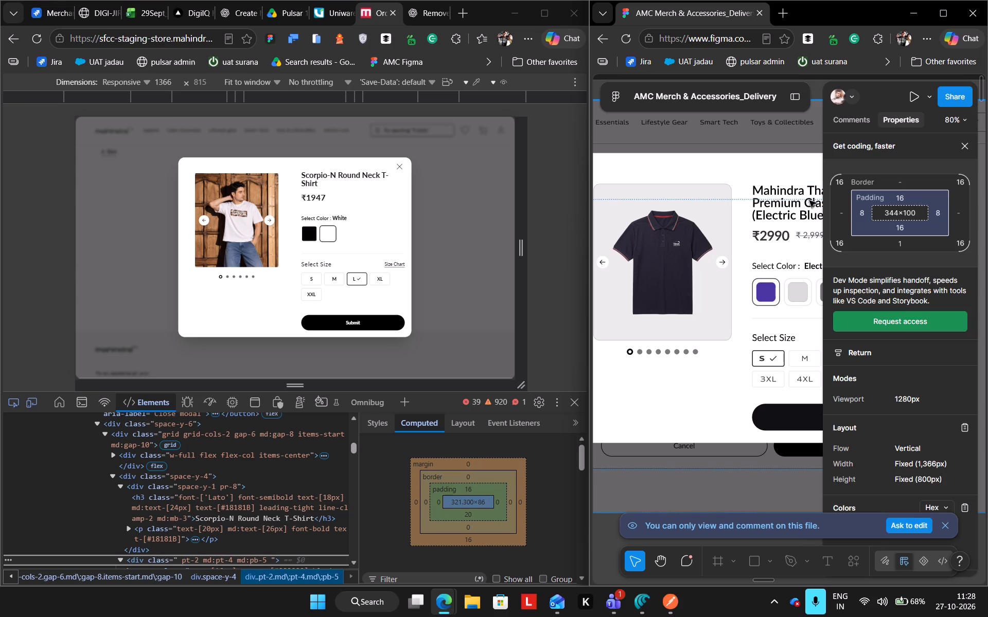
{"action": "triple_click", "coordinate": [793, 201]}
{"action": "left_click", "coordinate": [793, 201]}
{"action": "triple_click", "coordinate": [793, 201]}
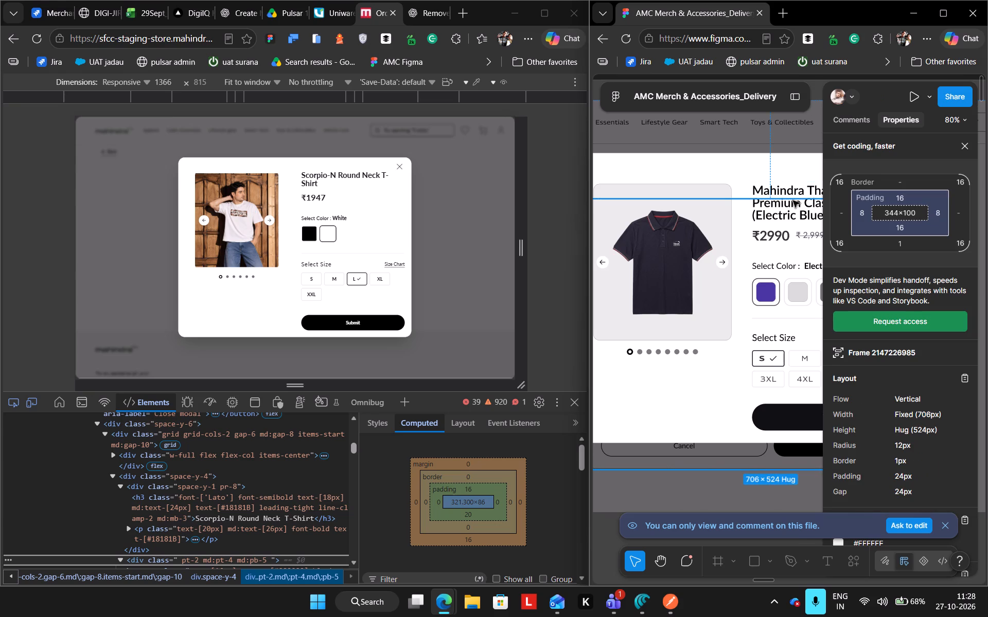
{"action": "left_click", "coordinate": [793, 201]}
{"action": "triple_click", "coordinate": [781, 236]}
{"action": "double_click", "coordinate": [781, 236]}
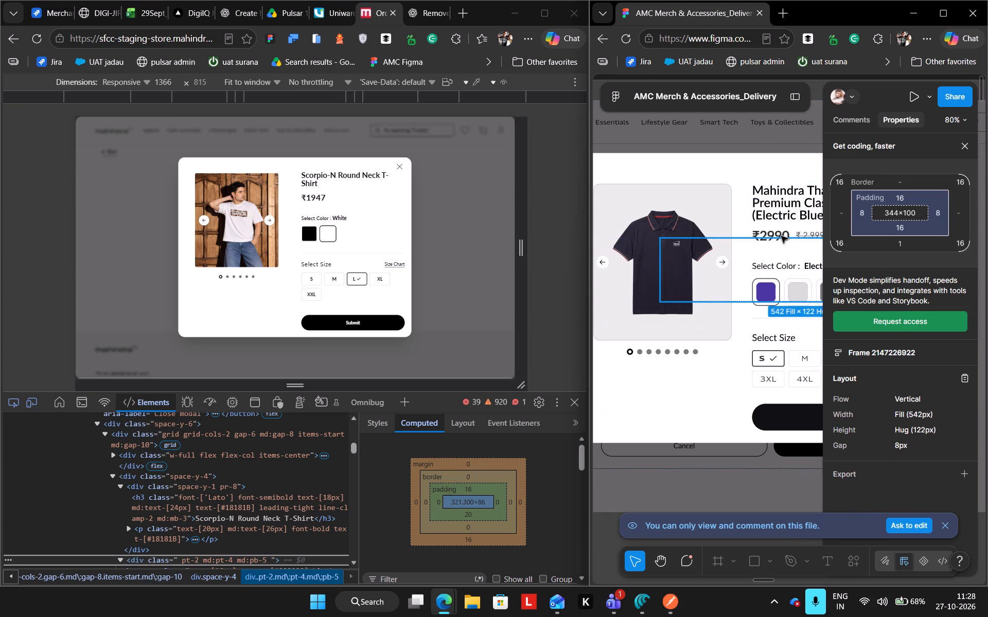
{"action": "triple_click", "coordinate": [772, 300]}
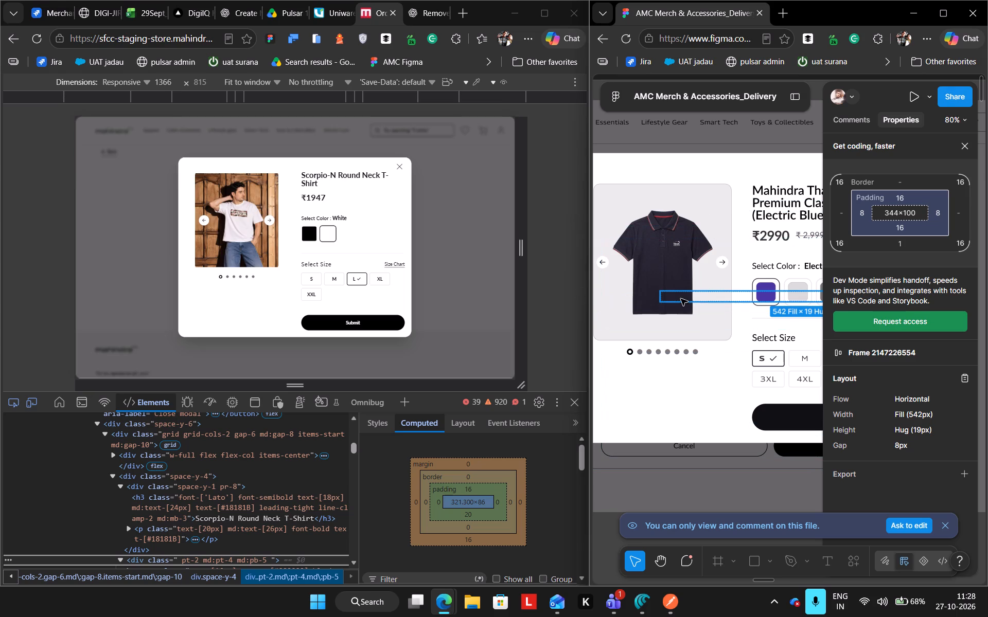
{"action": "scroll", "coordinate": [681, 299], "scroll_direction": "left", "scroll_amount": 1}
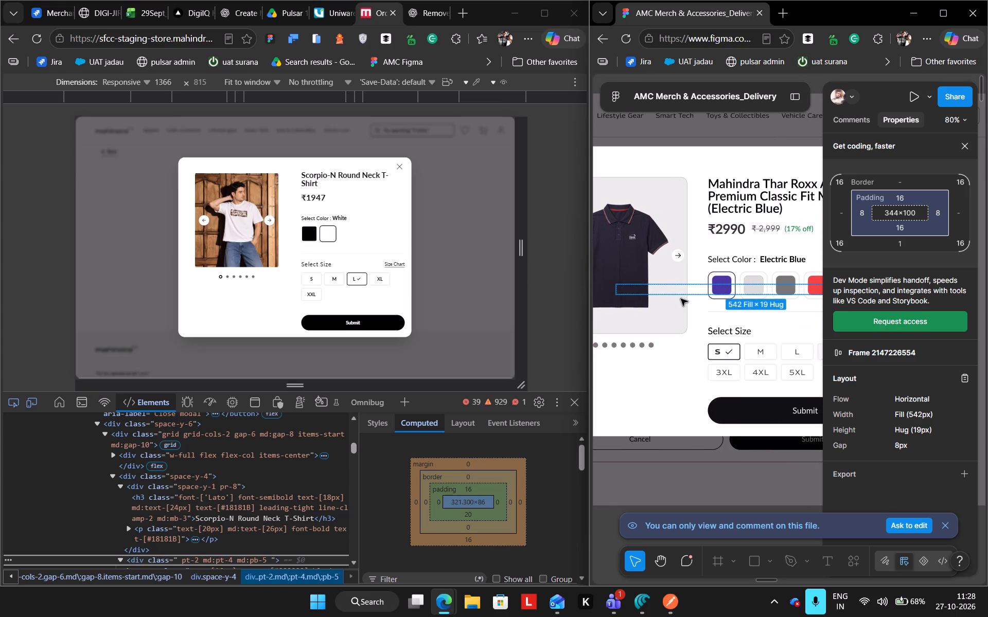
{"action": "scroll", "coordinate": [681, 299], "scroll_direction": "left", "scroll_amount": 1}
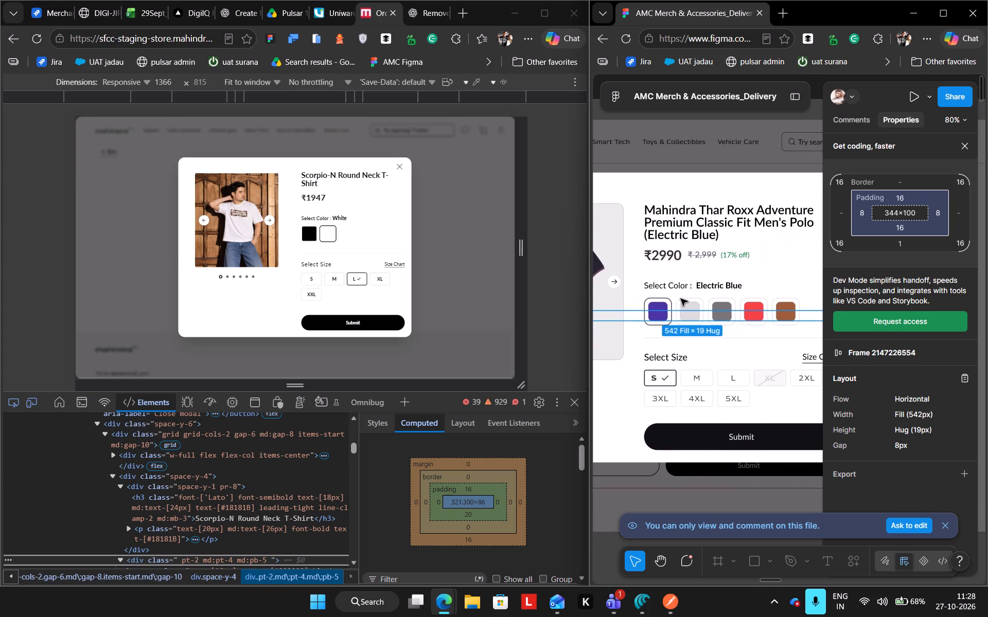
{"action": "scroll", "coordinate": [681, 299], "scroll_direction": "left", "scroll_amount": 1}
Maximize the Figma window and bring back its pages and layers sidebar.
{"action": "left_click", "coordinate": [797, 96]}
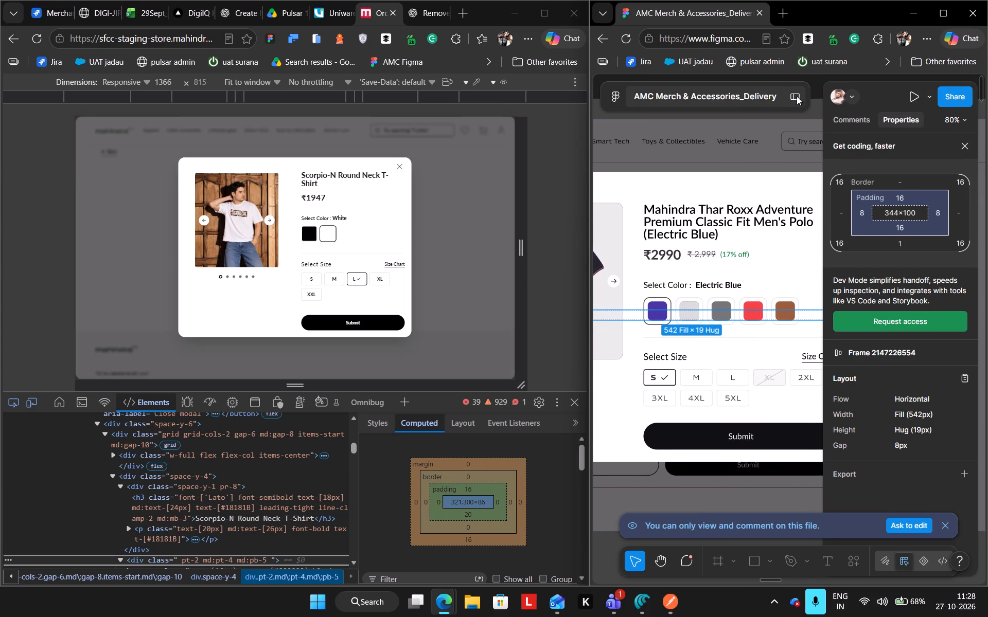
{"action": "left_click", "coordinate": [793, 87]}
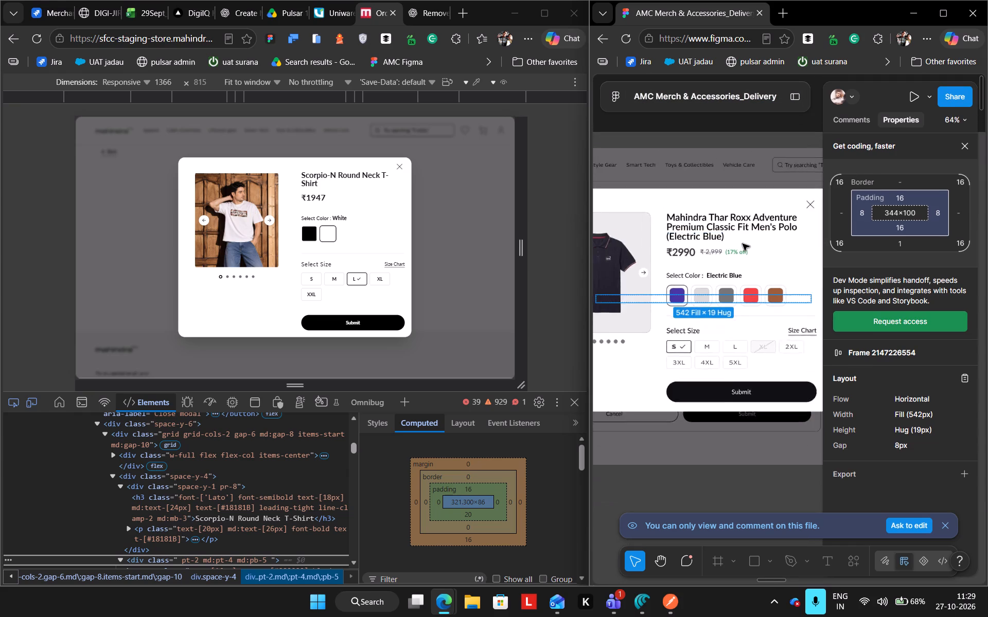
{"action": "scroll", "coordinate": [743, 244], "scroll_direction": "right", "scroll_amount": 1}
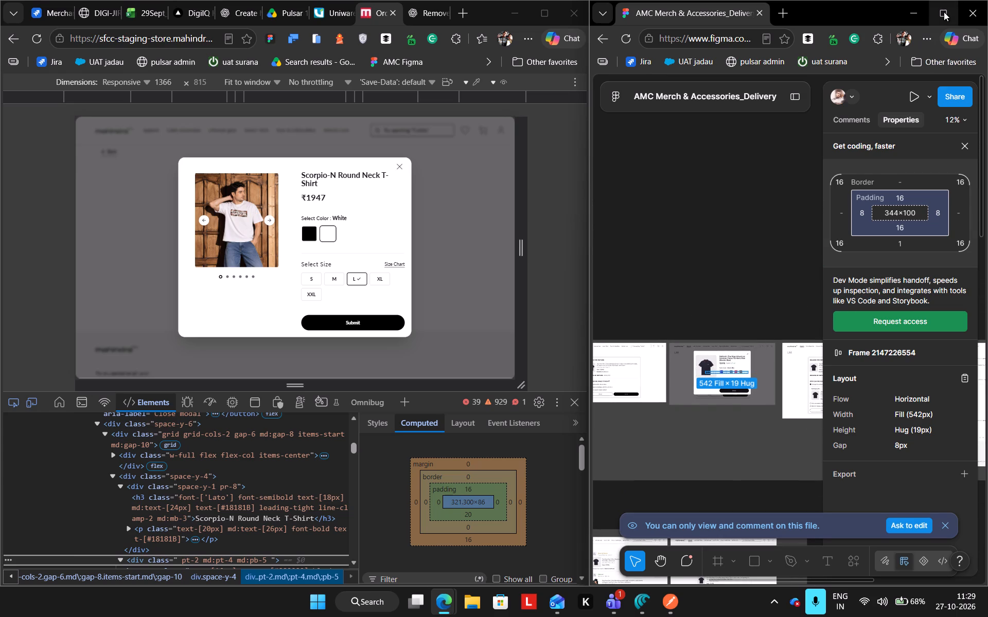
{"action": "left_click", "coordinate": [943, 12]}
{"action": "left_click", "coordinate": [211, 100]}
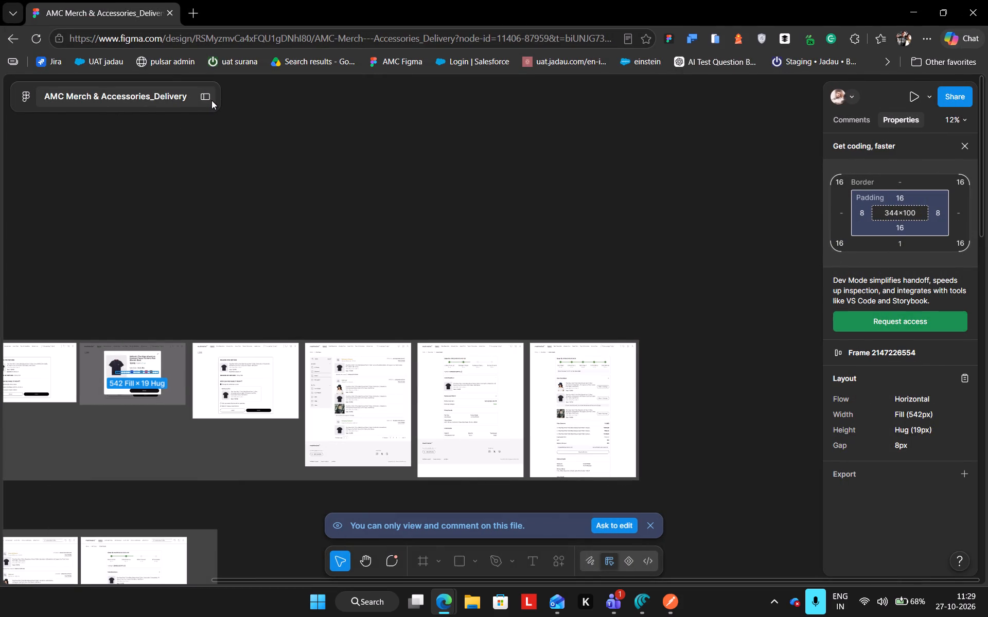
Look through the file's page list, viewing the User journey and Component Design System pages.
{"action": "scroll", "coordinate": [113, 231], "scroll_direction": "down", "scroll_amount": 1}
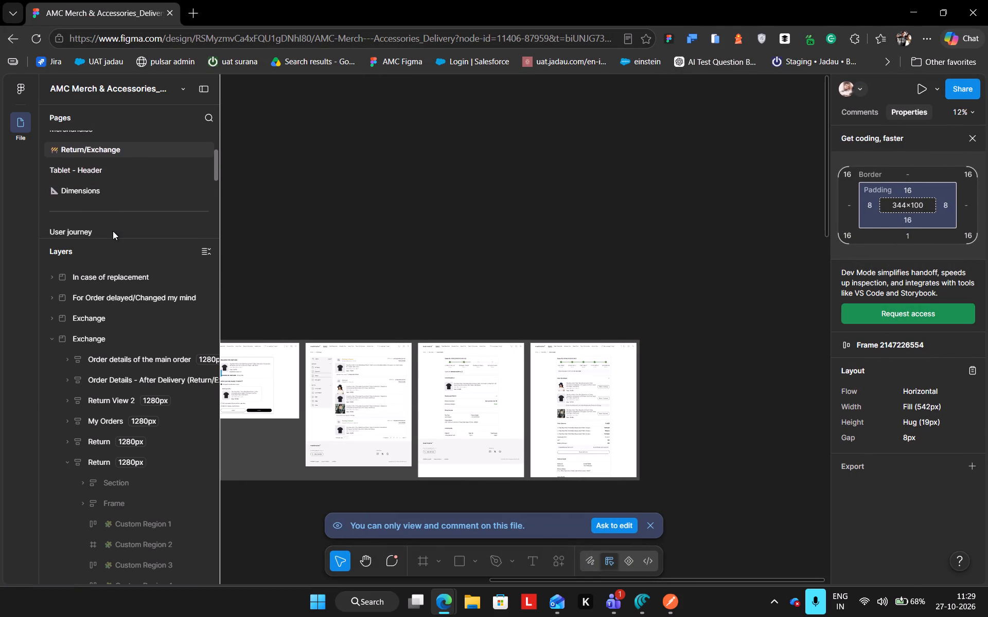
{"action": "scroll", "coordinate": [113, 231], "scroll_direction": "down", "scroll_amount": 2}
{"action": "left_click", "coordinate": [89, 151]}
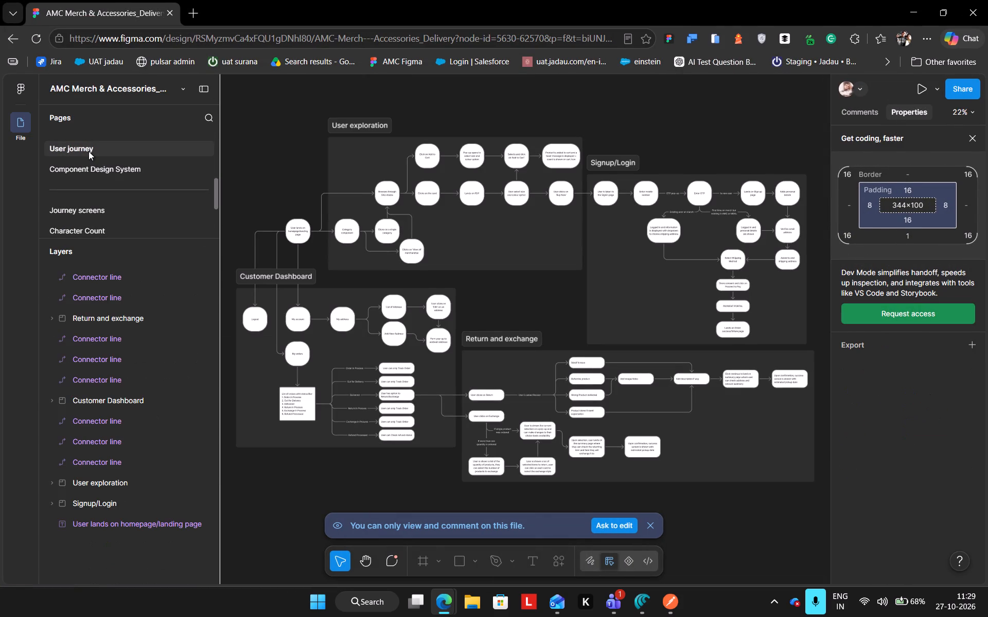
{"action": "left_click", "coordinate": [98, 168]}
{"action": "scroll", "coordinate": [98, 168], "scroll_direction": "down", "scroll_amount": 2}
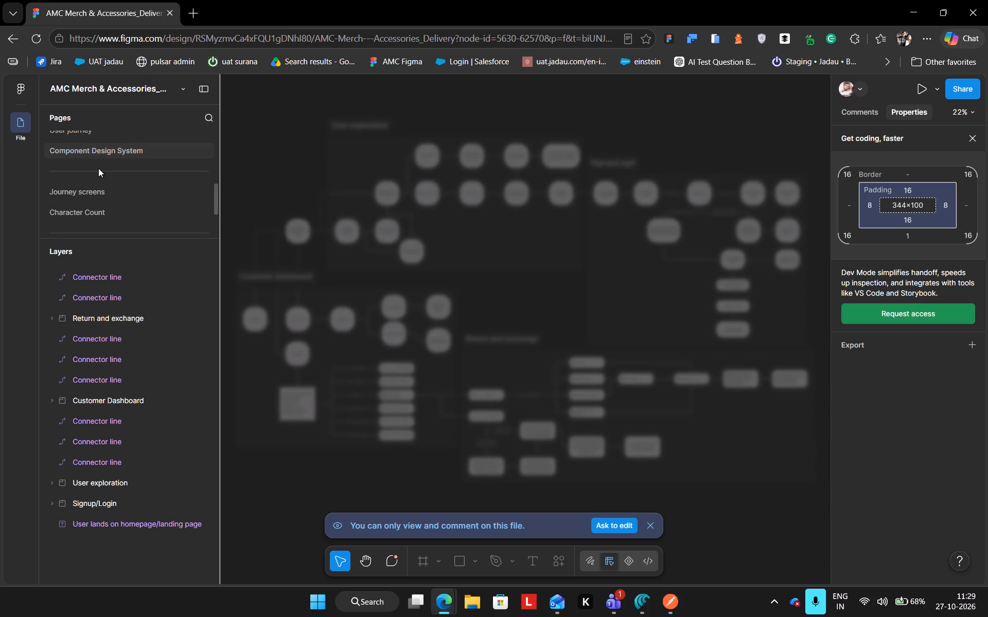
{"action": "scroll", "coordinate": [98, 168], "scroll_direction": "down", "scroll_amount": 2}
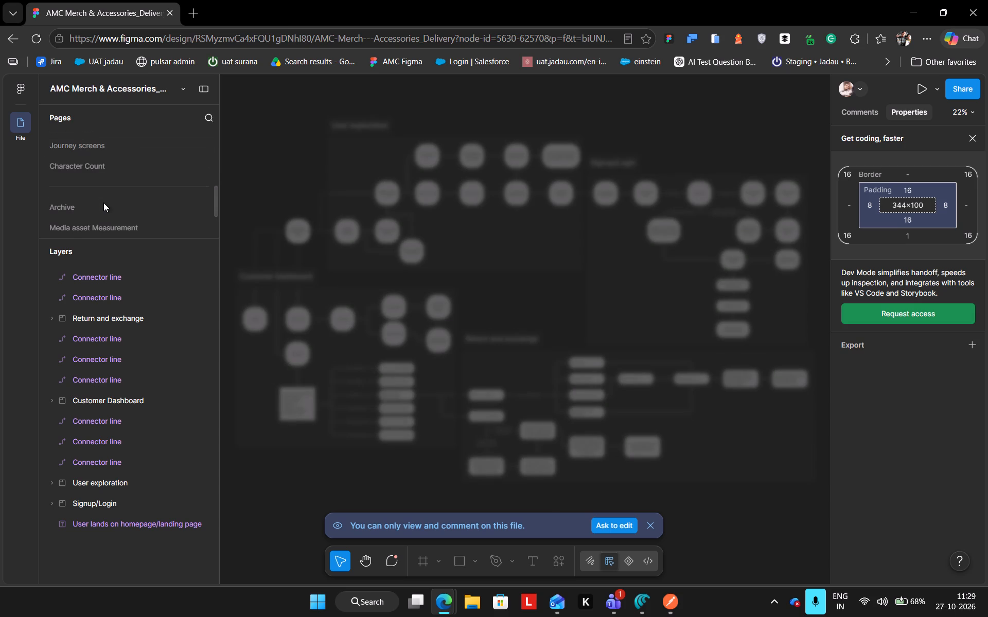
{"action": "scroll", "coordinate": [103, 203], "scroll_direction": "down", "scroll_amount": 1}
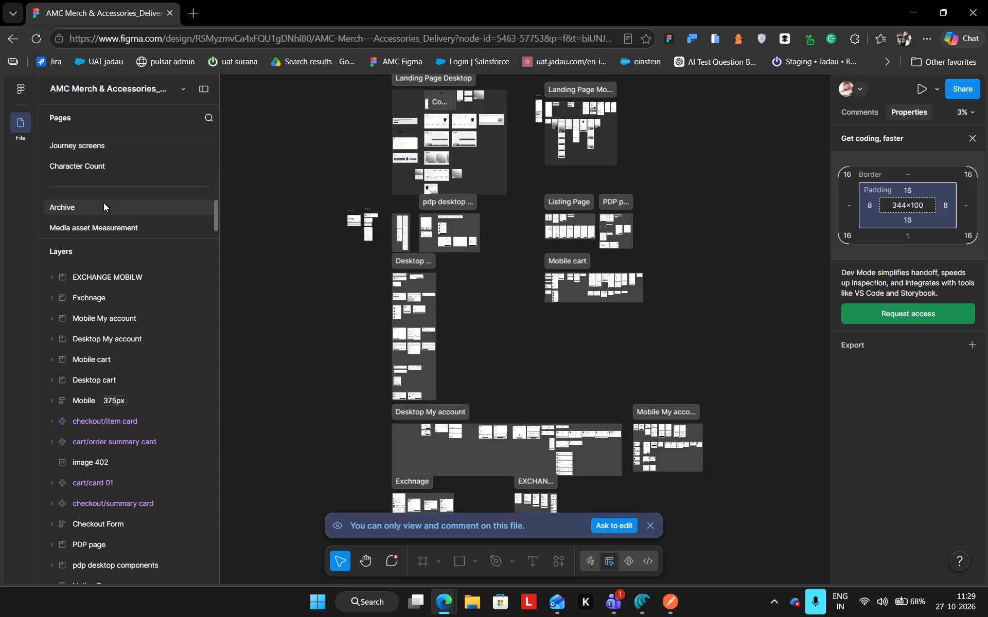
{"action": "scroll", "coordinate": [103, 203], "scroll_direction": "down", "scroll_amount": 4}
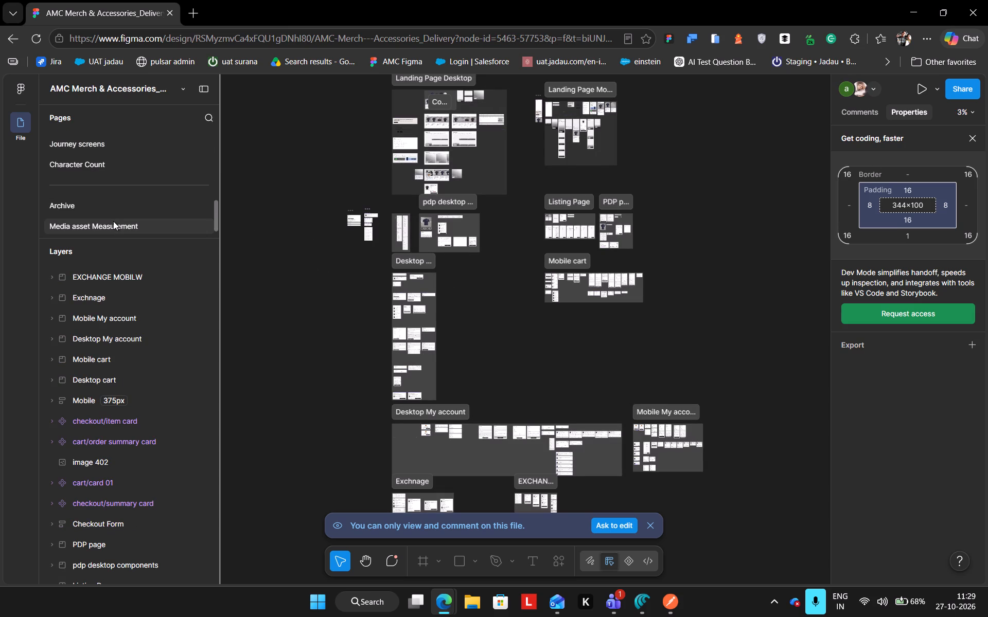
{"action": "scroll", "coordinate": [113, 221], "scroll_direction": "down", "scroll_amount": 1}
{"action": "scroll", "coordinate": [113, 221], "scroll_direction": "up", "scroll_amount": 1}
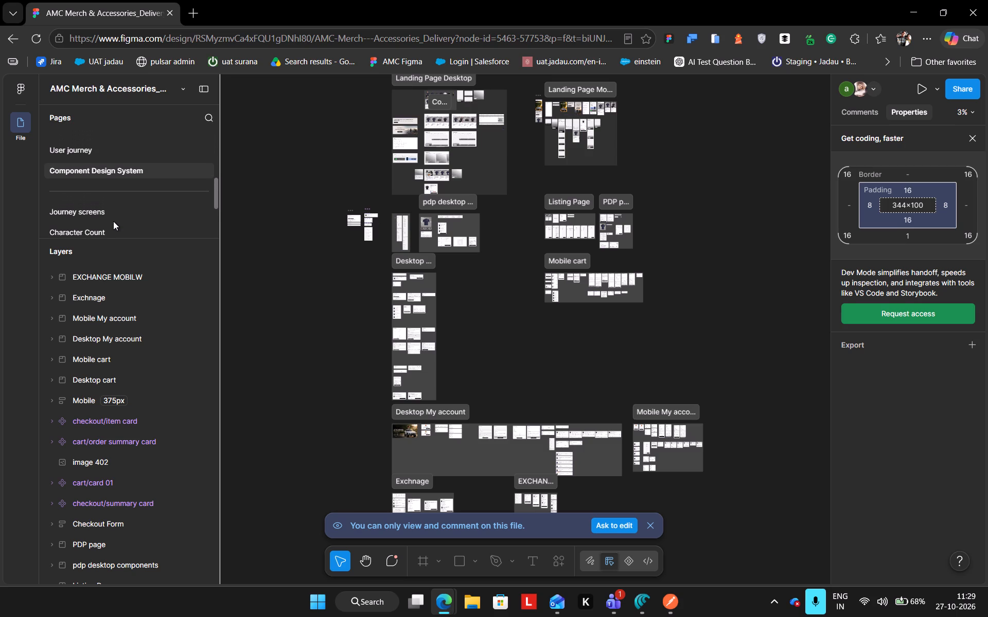
{"action": "scroll", "coordinate": [113, 221], "scroll_direction": "up", "scroll_amount": 2}
Open the Journey screens page and examine the variant selection popup on the Exchange Journey's Return screen.
{"action": "left_click", "coordinate": [108, 219]}
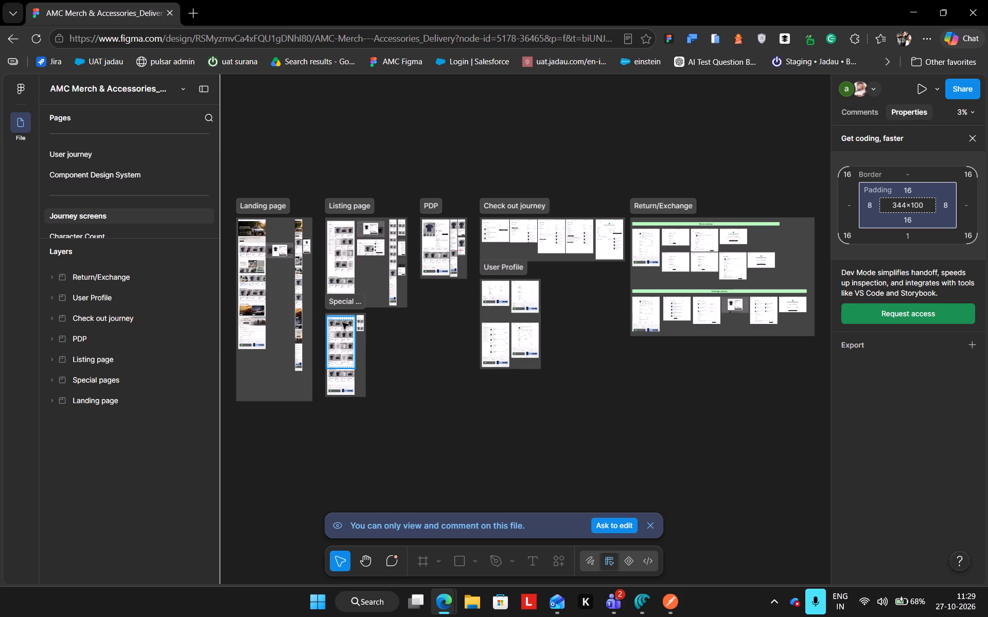
{"action": "scroll", "coordinate": [342, 322], "scroll_direction": "left", "scroll_amount": 6}
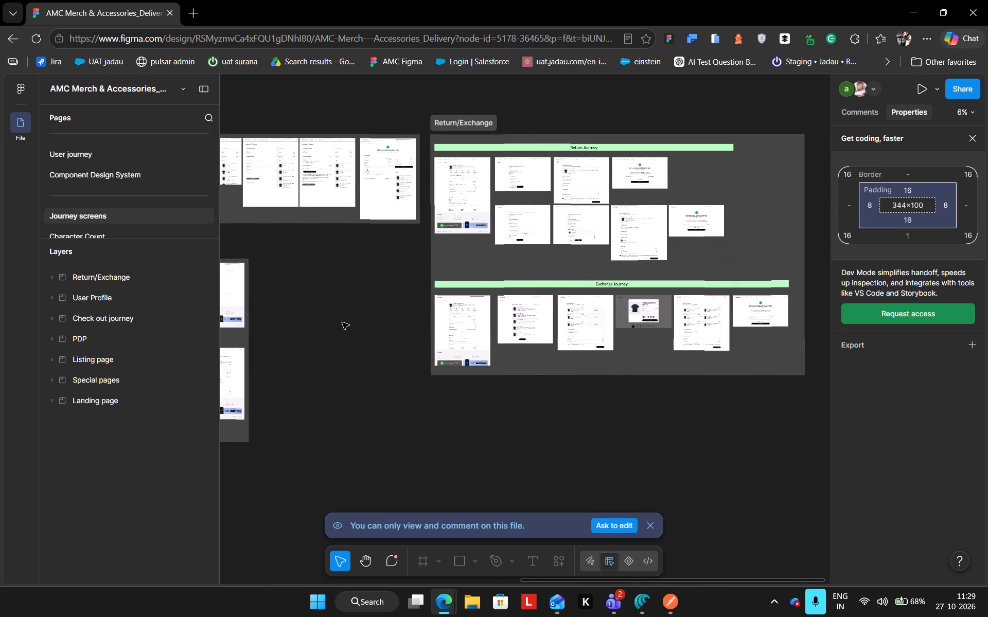
{"action": "scroll", "coordinate": [342, 322], "scroll_direction": "left", "scroll_amount": 1}
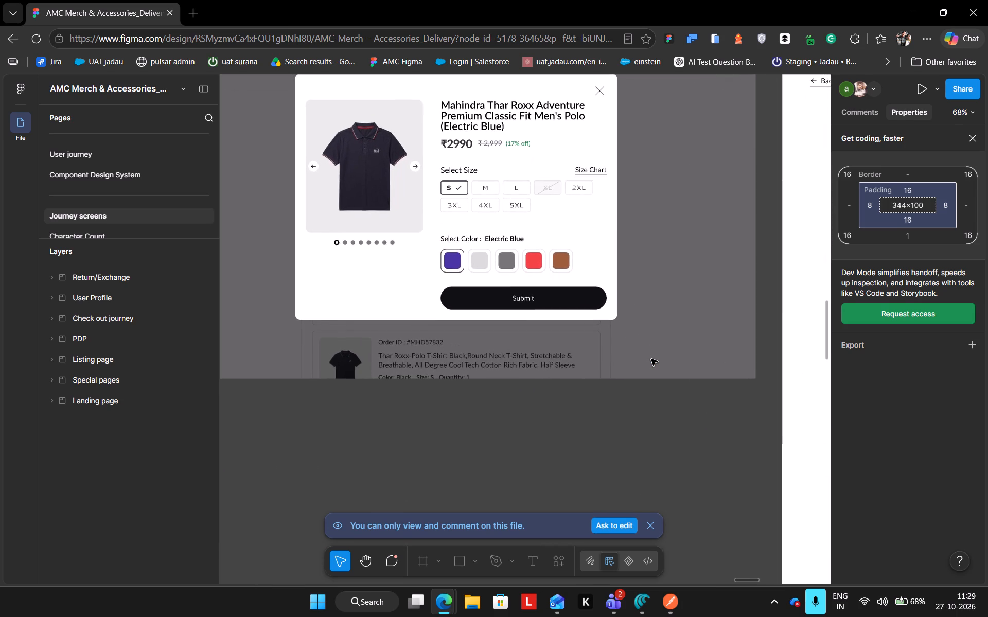
{"action": "scroll", "coordinate": [651, 359], "scroll_direction": "up", "scroll_amount": 2}
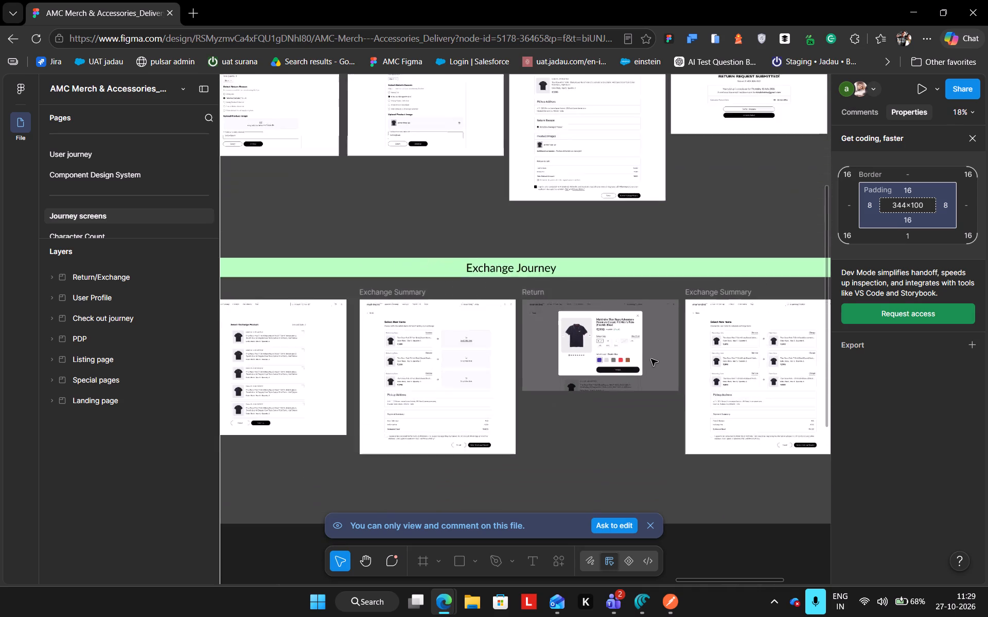
{"action": "scroll", "coordinate": [651, 359], "scroll_direction": "left", "scroll_amount": 1}
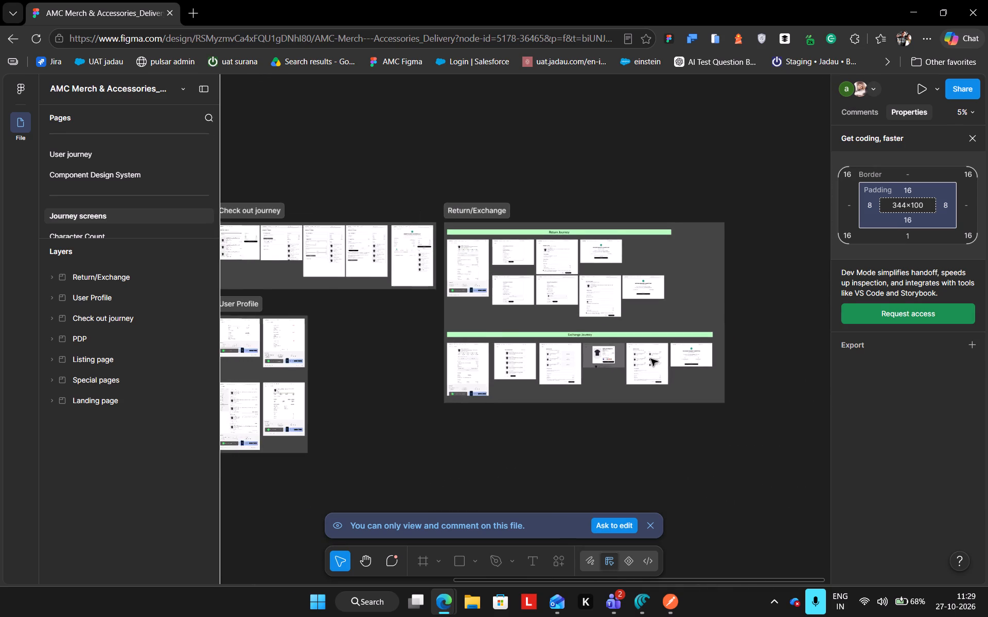
{"action": "scroll", "coordinate": [651, 359], "scroll_direction": "left", "scroll_amount": 1}
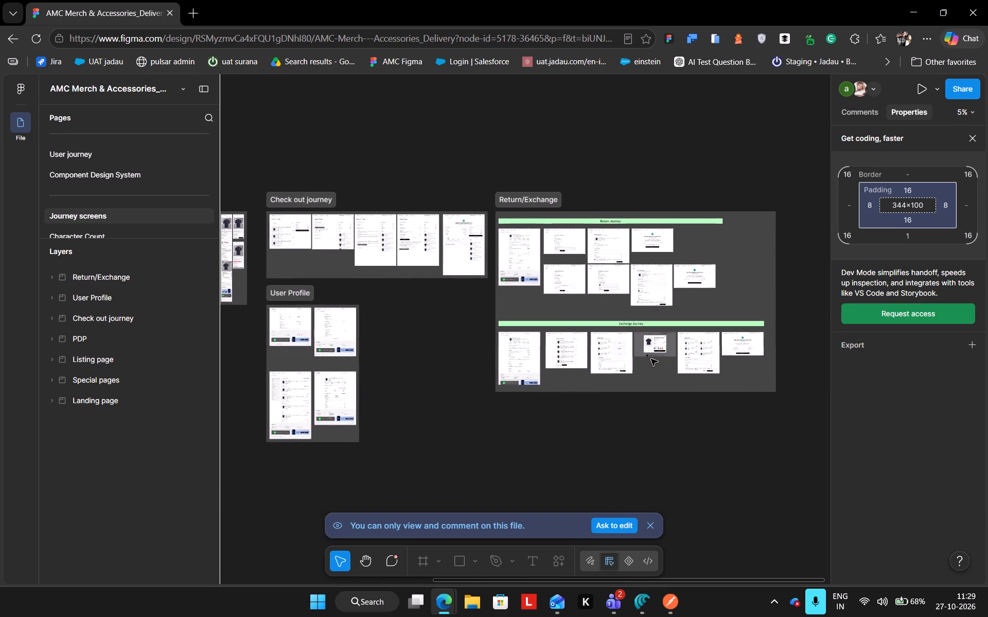
{"action": "scroll", "coordinate": [651, 359], "scroll_direction": "left", "scroll_amount": 1}
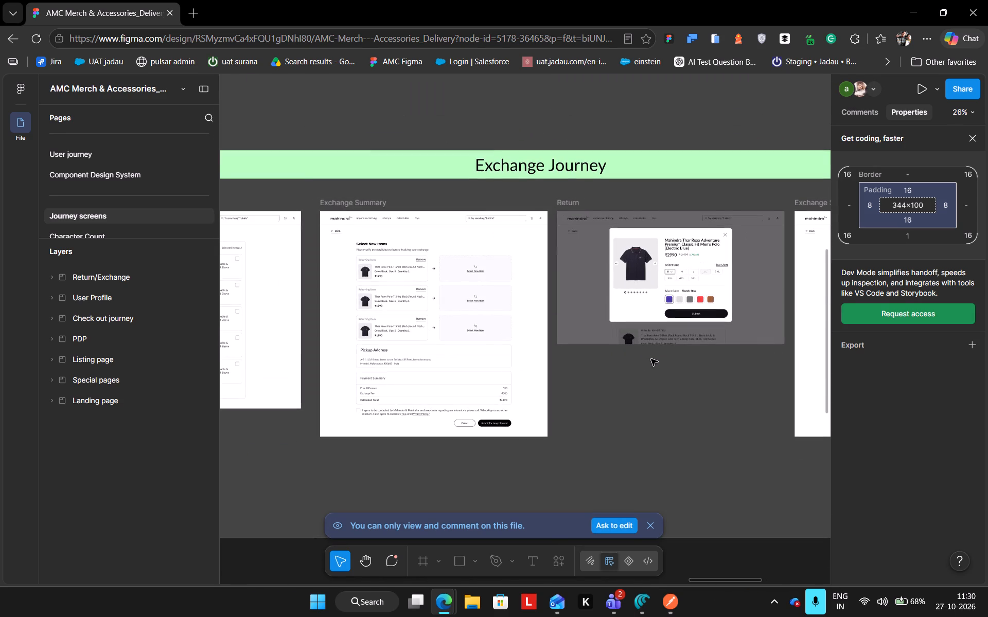
{"action": "scroll", "coordinate": [651, 359], "scroll_direction": "left", "scroll_amount": 2}
{"action": "scroll", "coordinate": [531, 387], "scroll_direction": "left", "scroll_amount": 2}
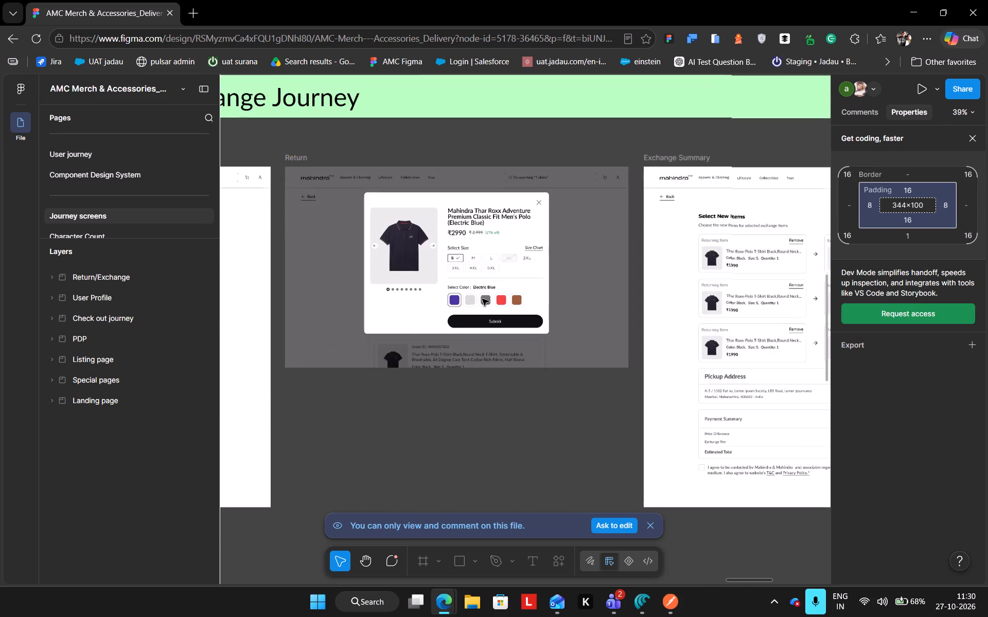
{"action": "scroll", "coordinate": [482, 299], "scroll_direction": "up", "scroll_amount": 2}
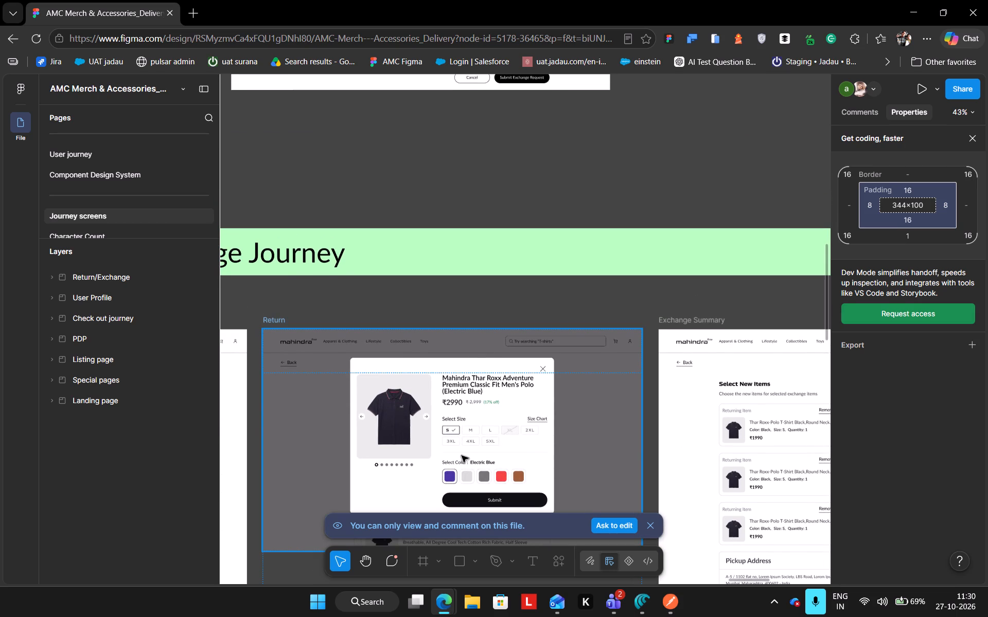
Survey the other Journey screens sections and locate the product popup in the Listing page section.
{"action": "scroll", "coordinate": [462, 456], "scroll_direction": "down", "scroll_amount": 4}
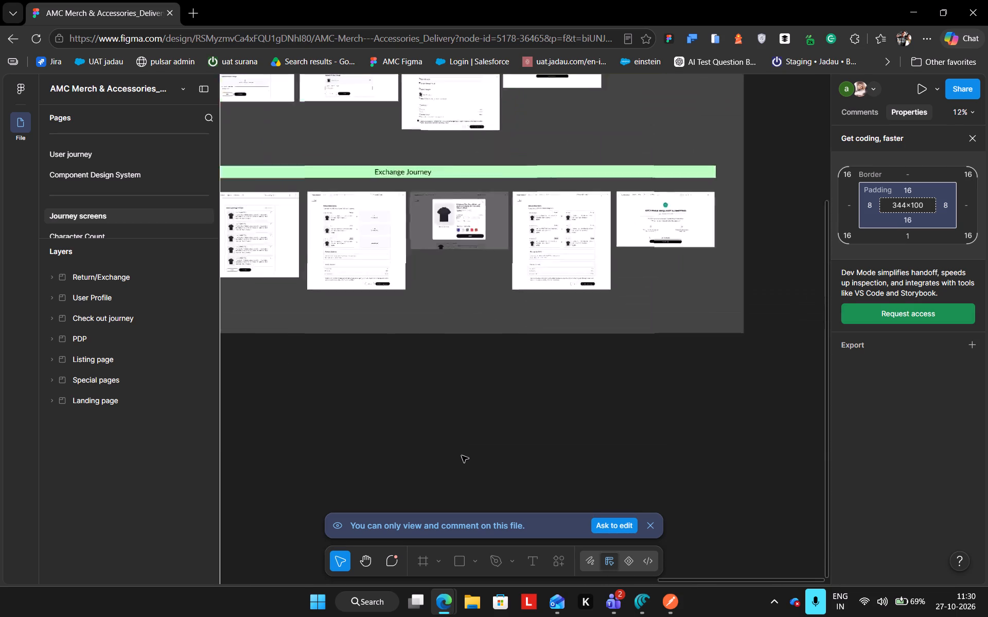
{"action": "scroll", "coordinate": [462, 456], "scroll_direction": "right", "scroll_amount": 8}
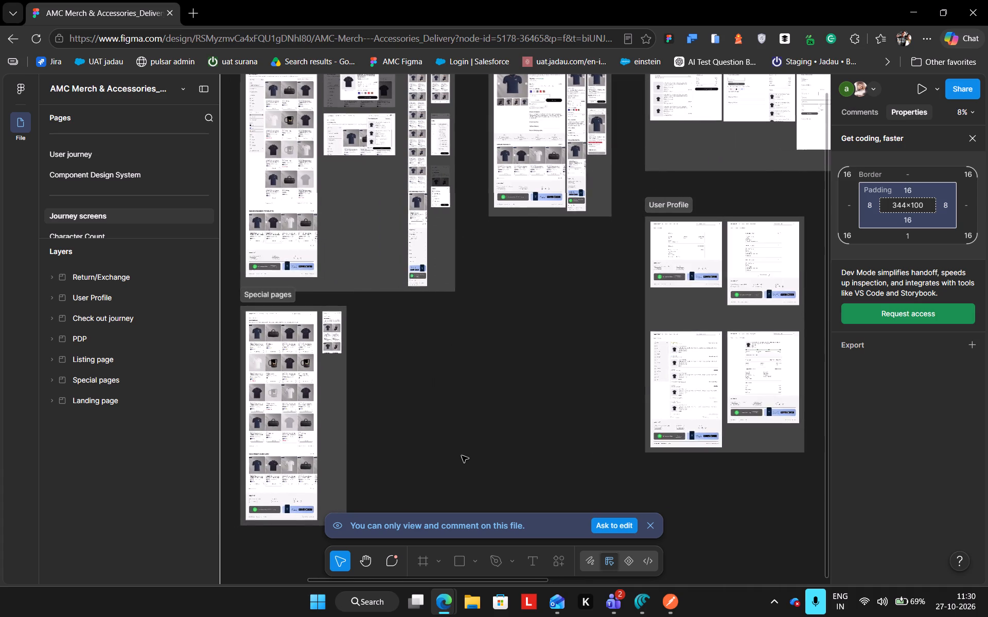
{"action": "scroll", "coordinate": [462, 456], "scroll_direction": "up", "scroll_amount": 2}
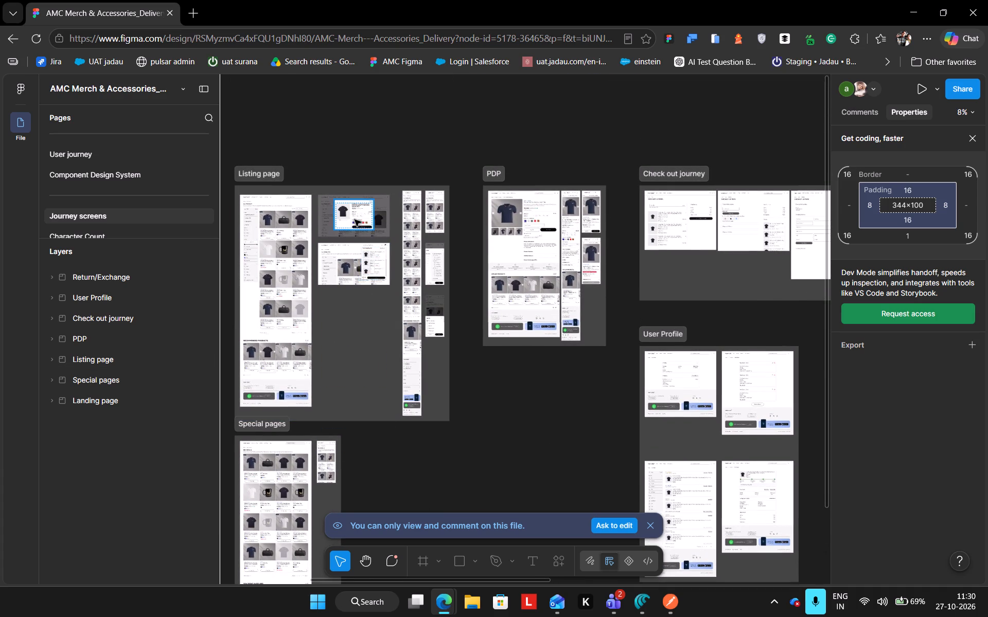
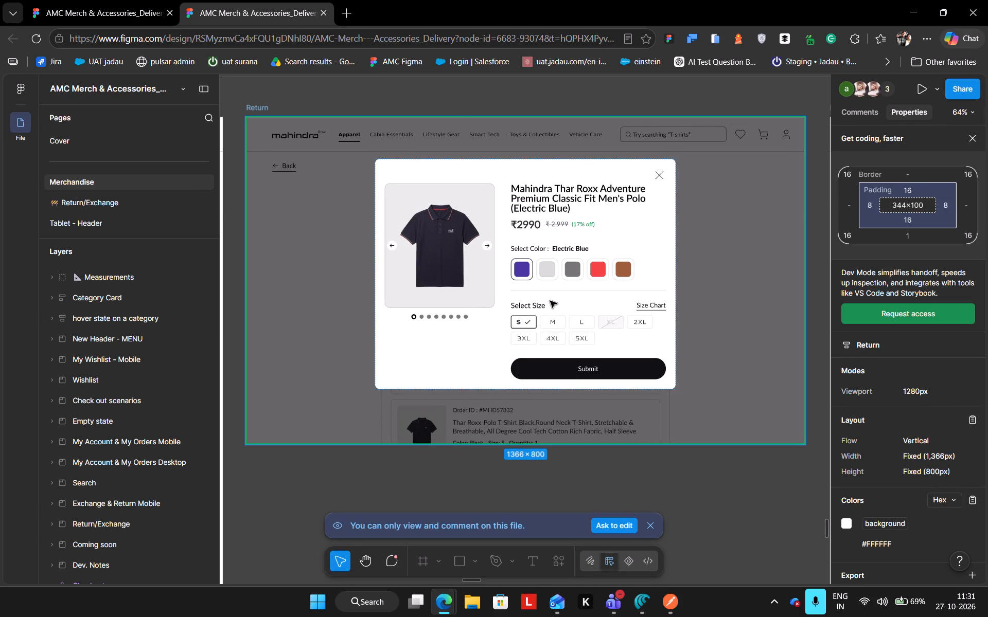
Inspect the content frame of the variant selection popup on the Exchange Journey's Return screen, including its colour and size options.
{"action": "scroll", "coordinate": [550, 301], "scroll_direction": "up", "scroll_amount": 1}
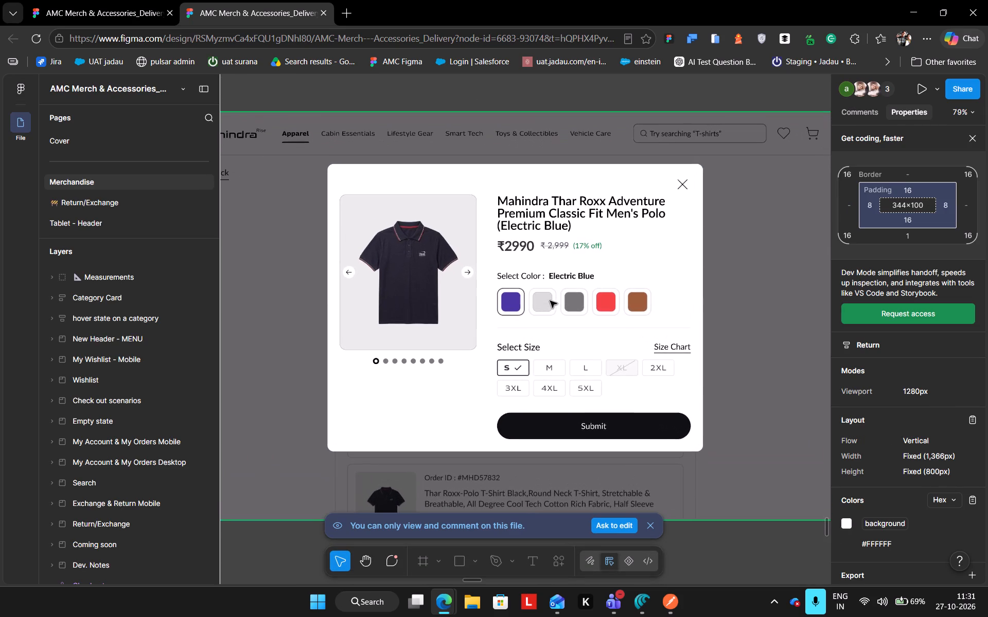
{"action": "triple_click", "coordinate": [519, 303]}
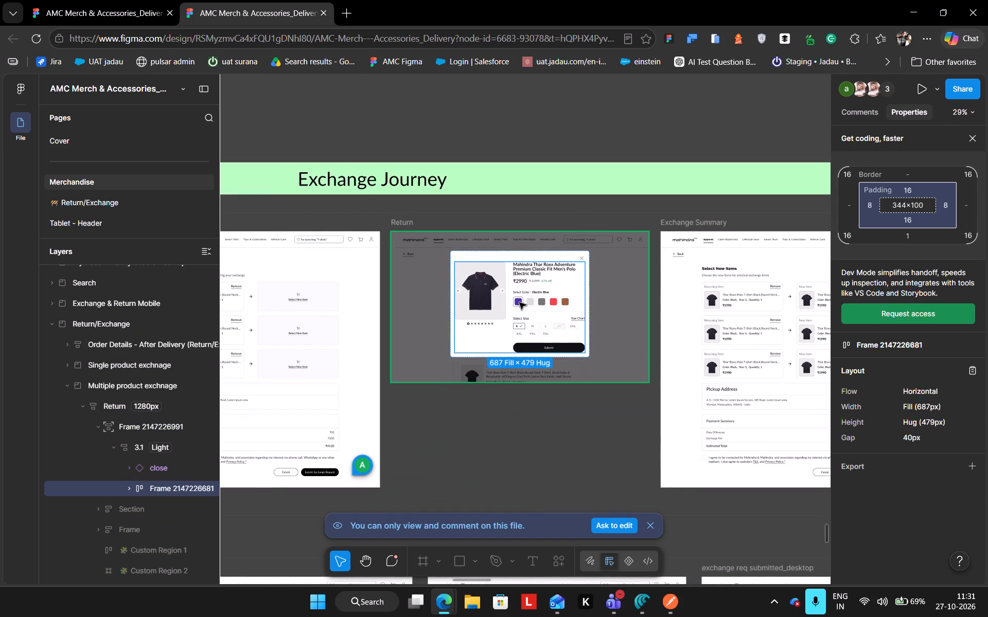
{"action": "scroll", "coordinate": [519, 302], "scroll_direction": "left", "scroll_amount": 1}
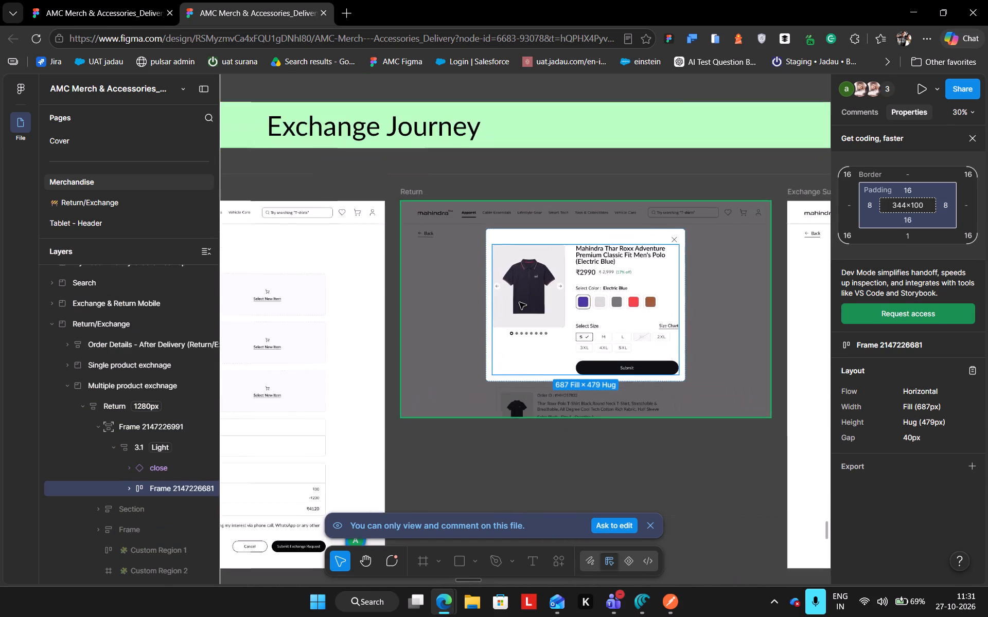
{"action": "scroll", "coordinate": [519, 302], "scroll_direction": "left", "scroll_amount": 2}
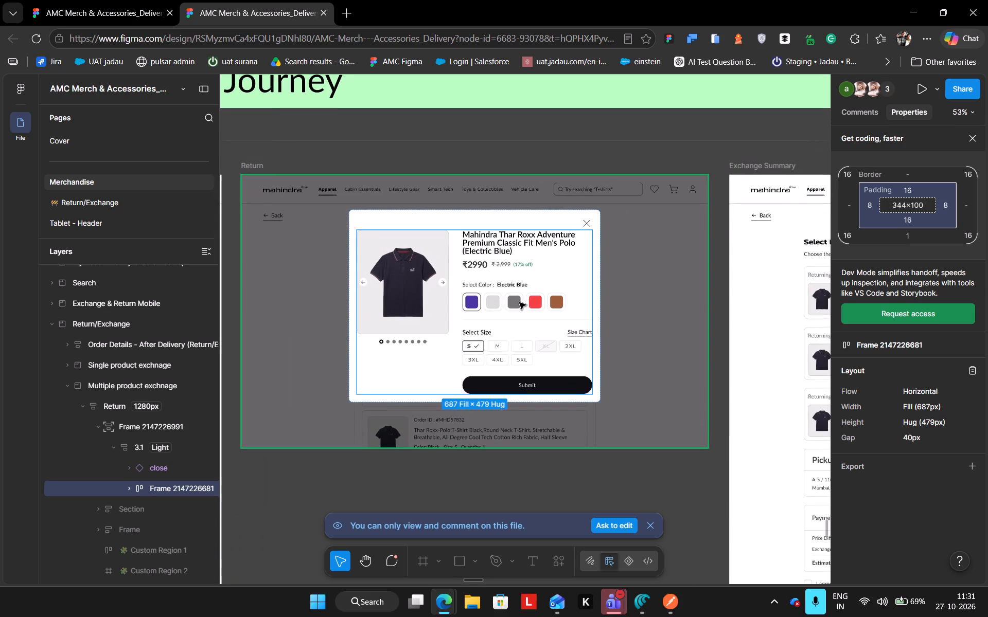
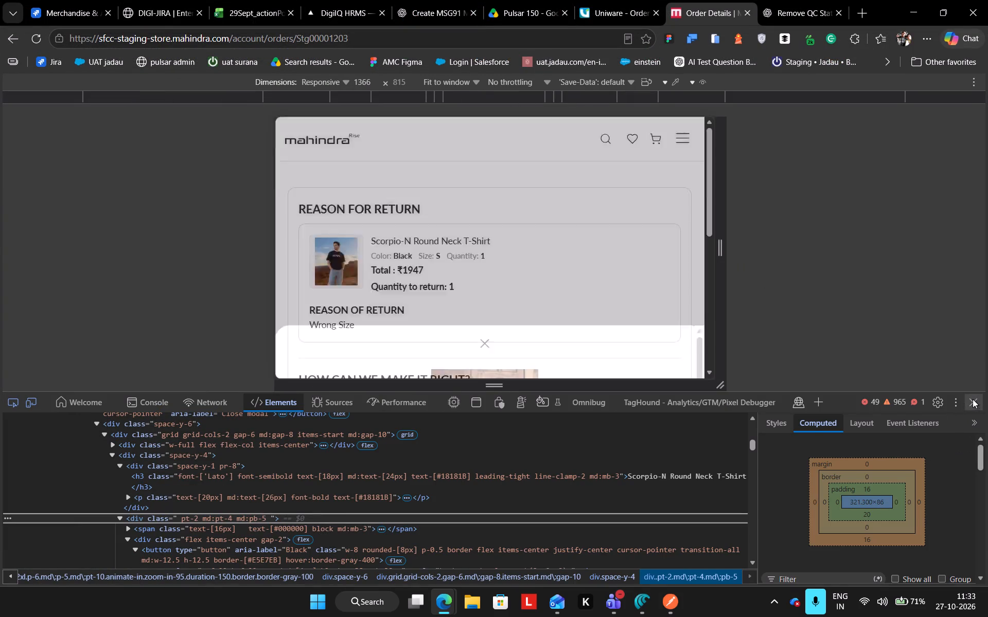
Close the variant selection popup, leave the return flow for order Stg00001203, and open the My Orders list.
{"action": "left_click", "coordinate": [726, 190]}
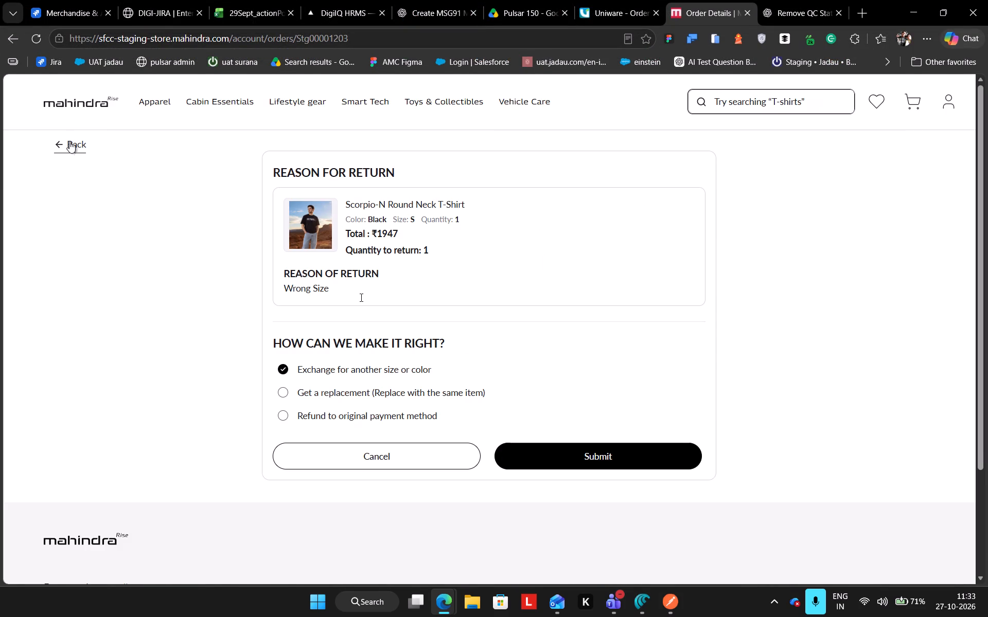
{"action": "left_click", "coordinate": [72, 143]}
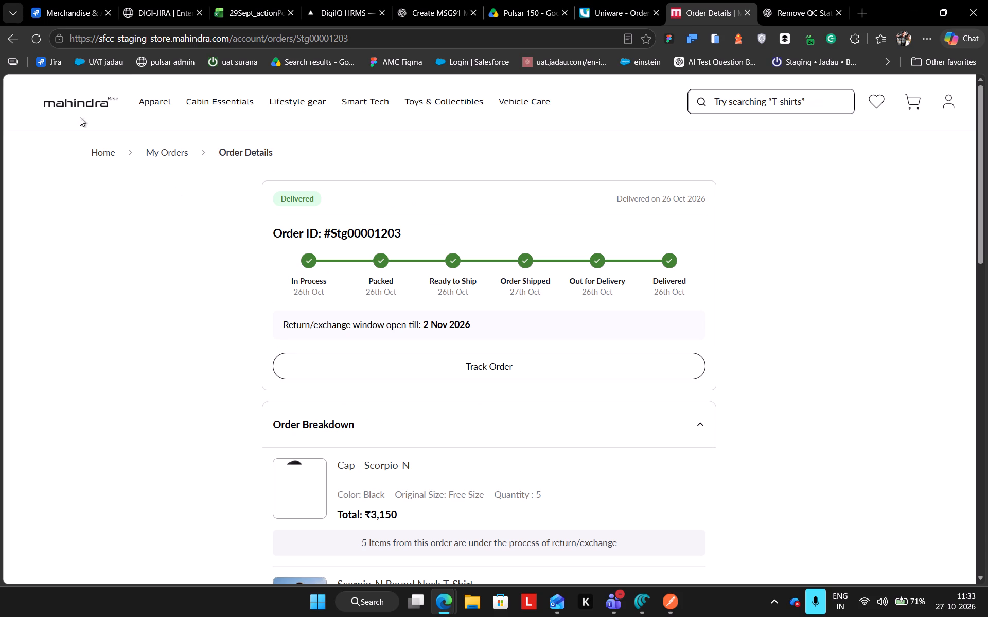
{"action": "left_click", "coordinate": [173, 155]}
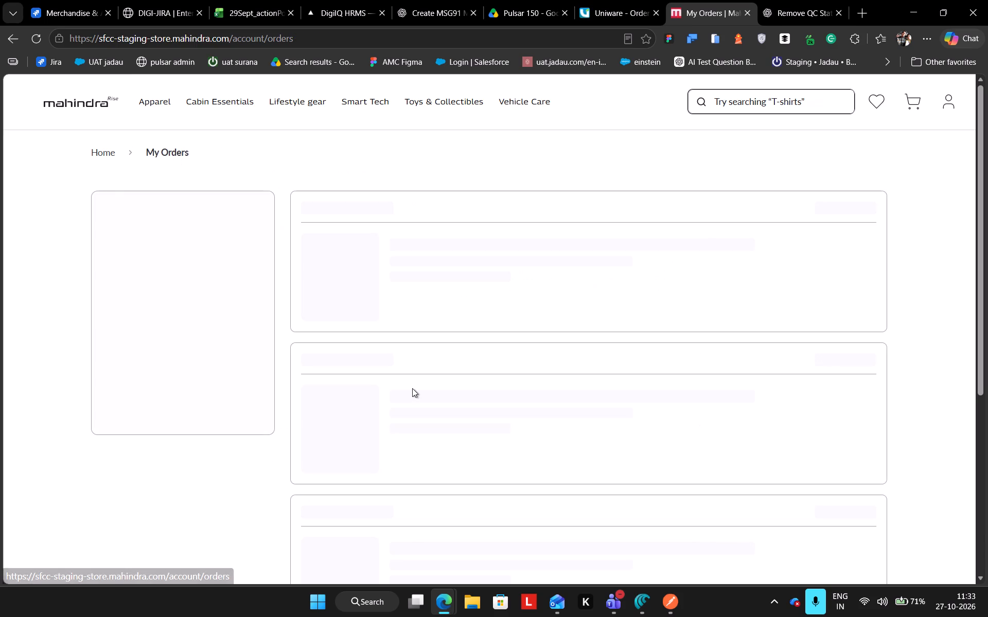
{"action": "scroll", "coordinate": [412, 388], "scroll_direction": "down", "scroll_amount": 5}
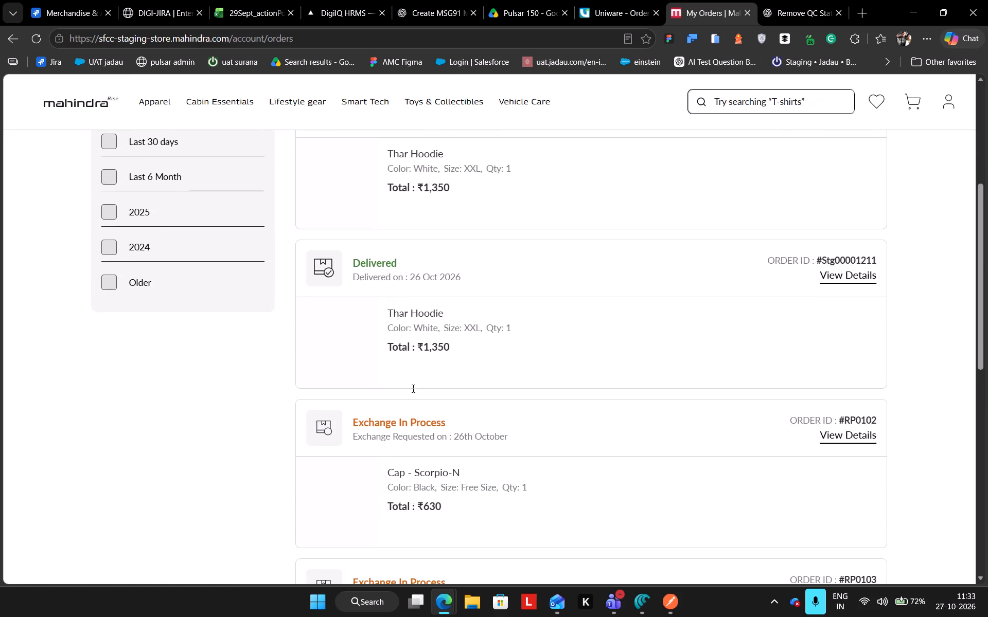
{"action": "scroll", "coordinate": [412, 388], "scroll_direction": "down", "scroll_amount": 1}
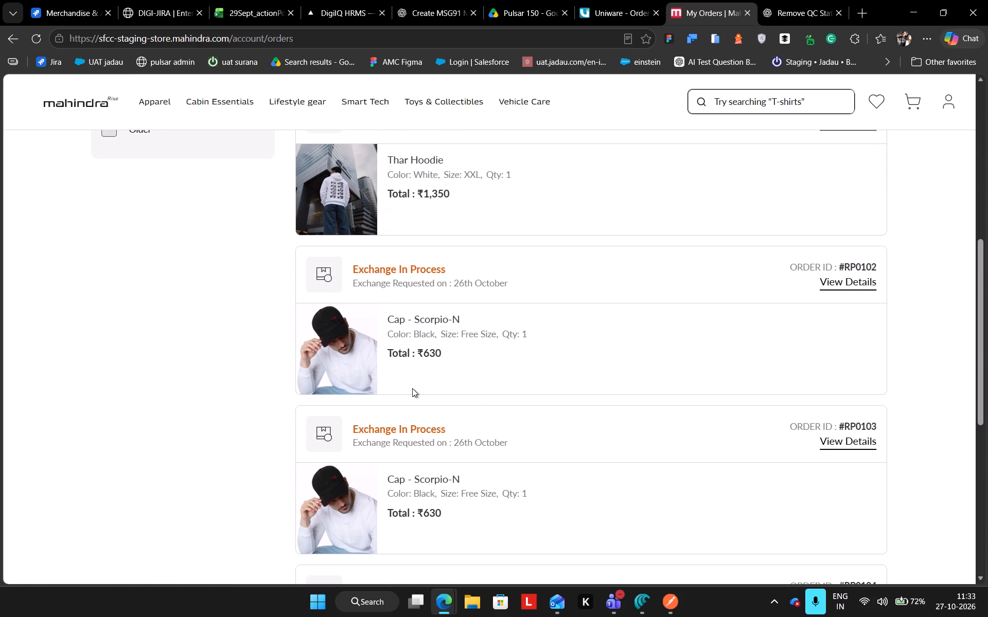
{"action": "key", "text": "shift+super+s"}
{"action": "left_click_drag", "start_coordinate": [187, 224], "coordinate": [934, 587]}
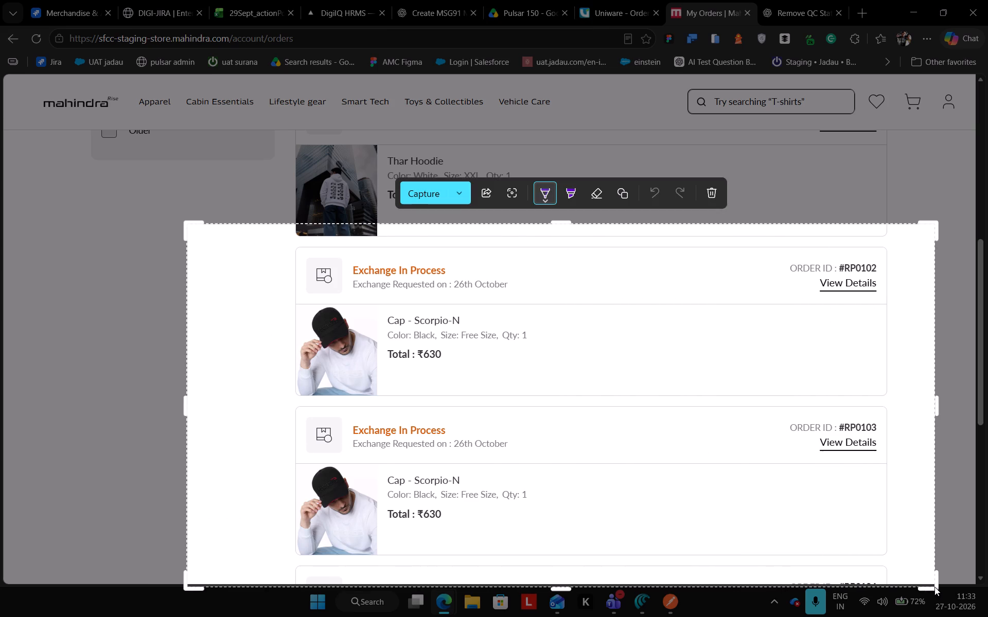
{"action": "key", "text": "ctrl+c"}
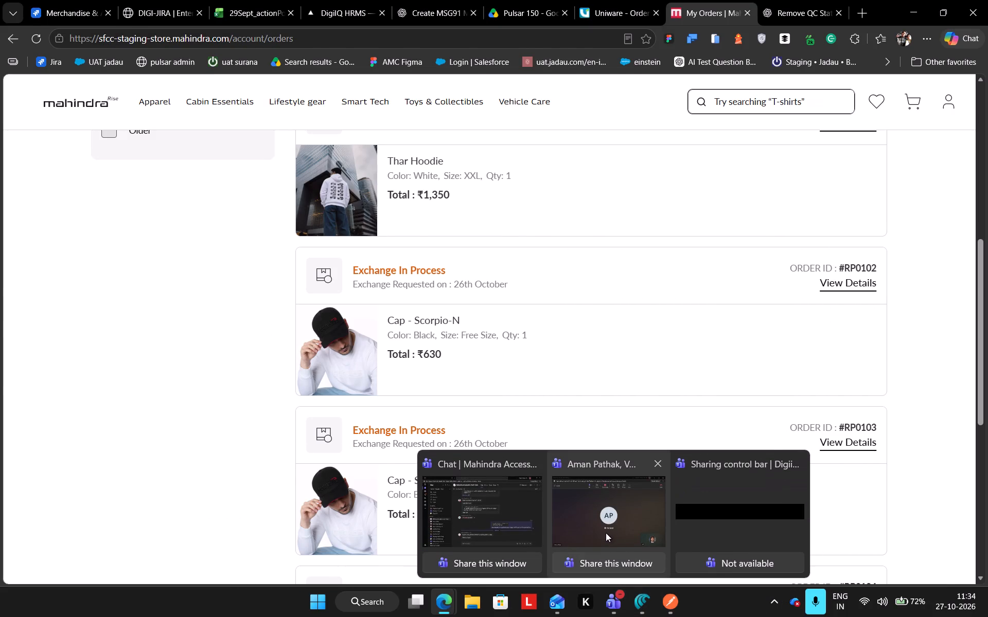
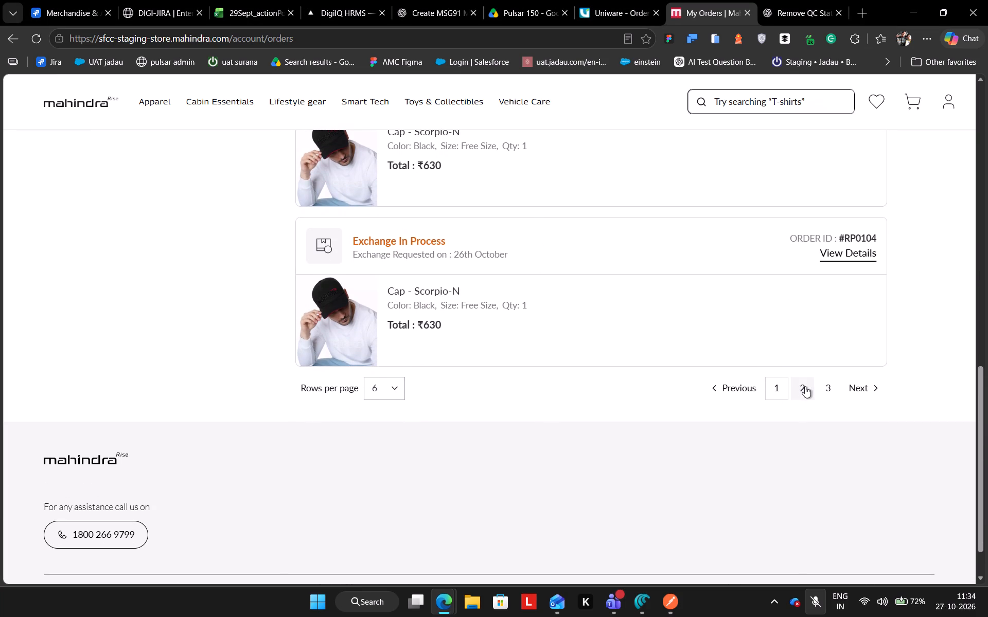
Open the Sweatshirts category under Apparel and add one white XEV 9e Sweatshirt in size L to the cart.
{"action": "scroll", "coordinate": [796, 284], "scroll_direction": "up", "scroll_amount": 2}
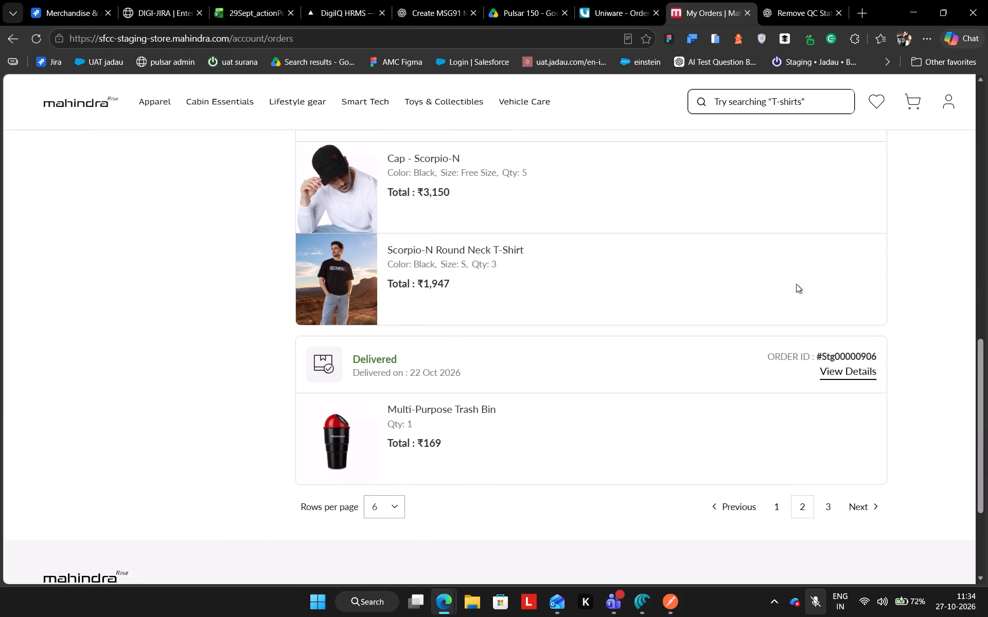
{"action": "scroll", "coordinate": [796, 284], "scroll_direction": "up", "scroll_amount": 10}
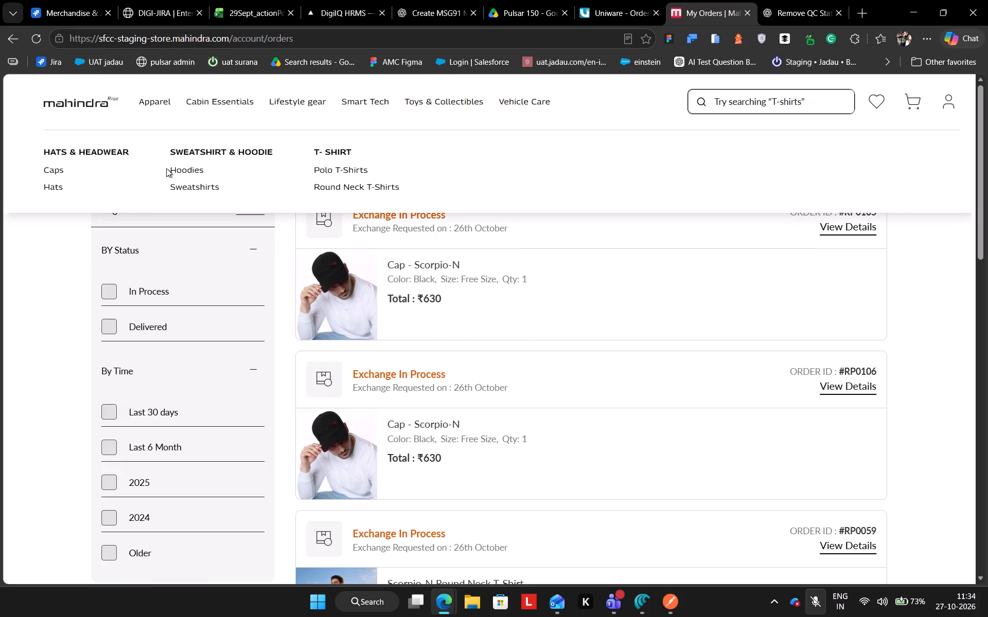
{"action": "left_click", "coordinate": [193, 184]}
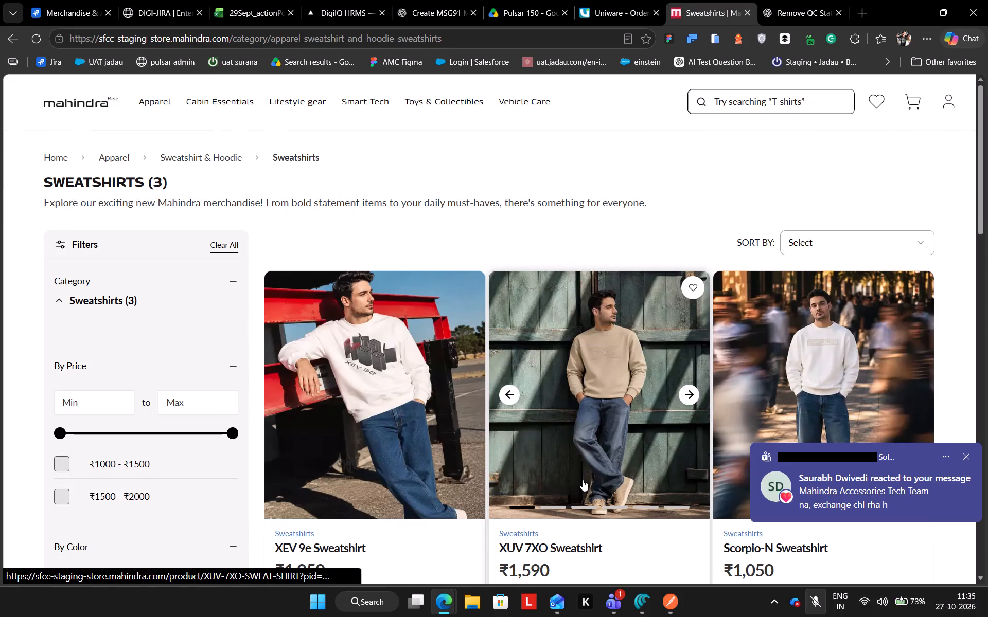
{"action": "left_click", "coordinate": [419, 379]}
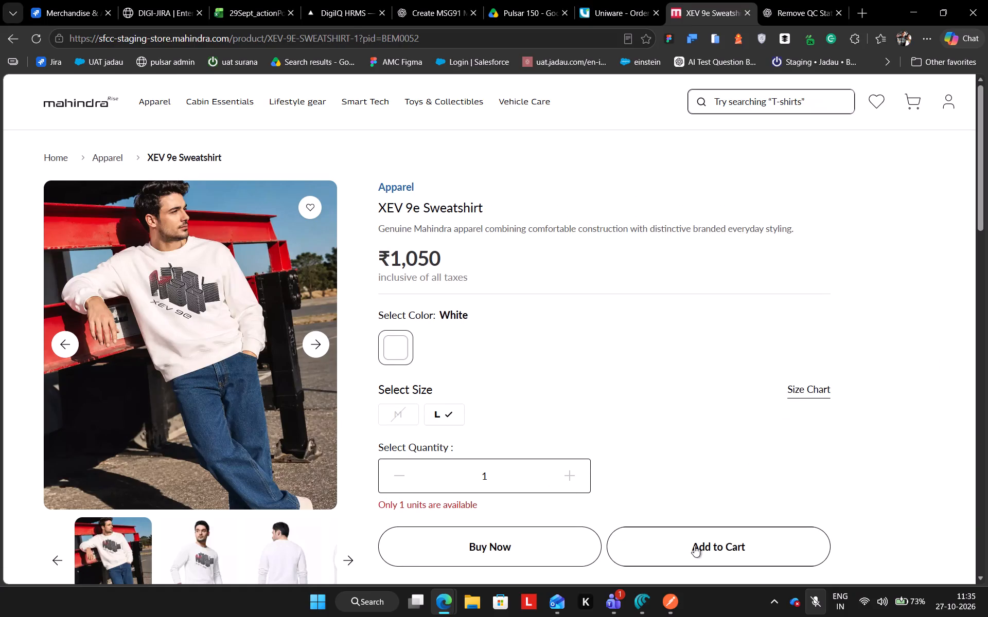
{"action": "left_click", "coordinate": [694, 546]}
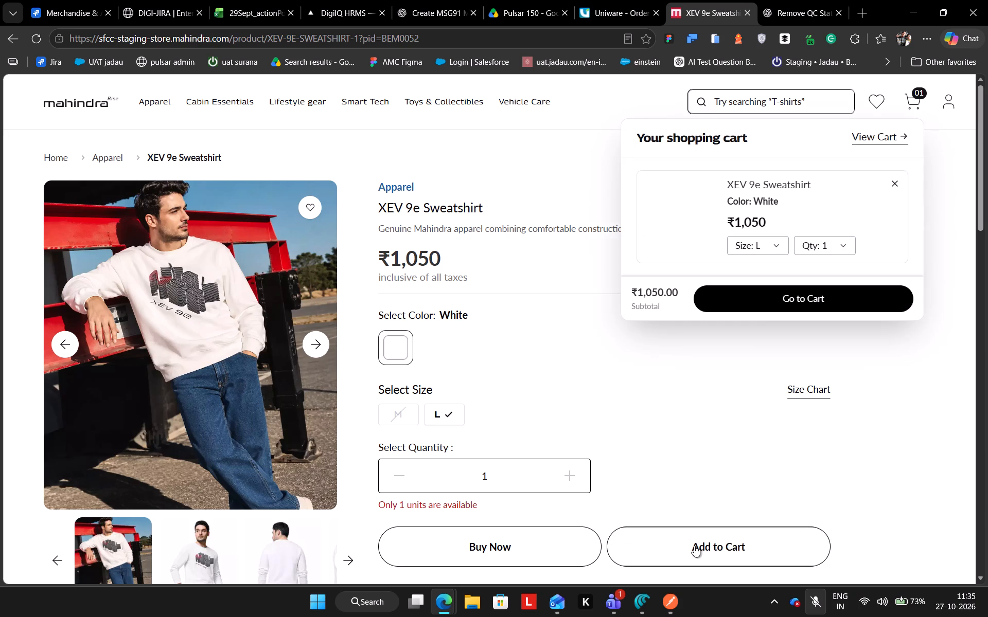
Open the shopping cart and continue to checkout with the XEV 9e Sweatshirt.
{"action": "left_click", "coordinate": [772, 300]}
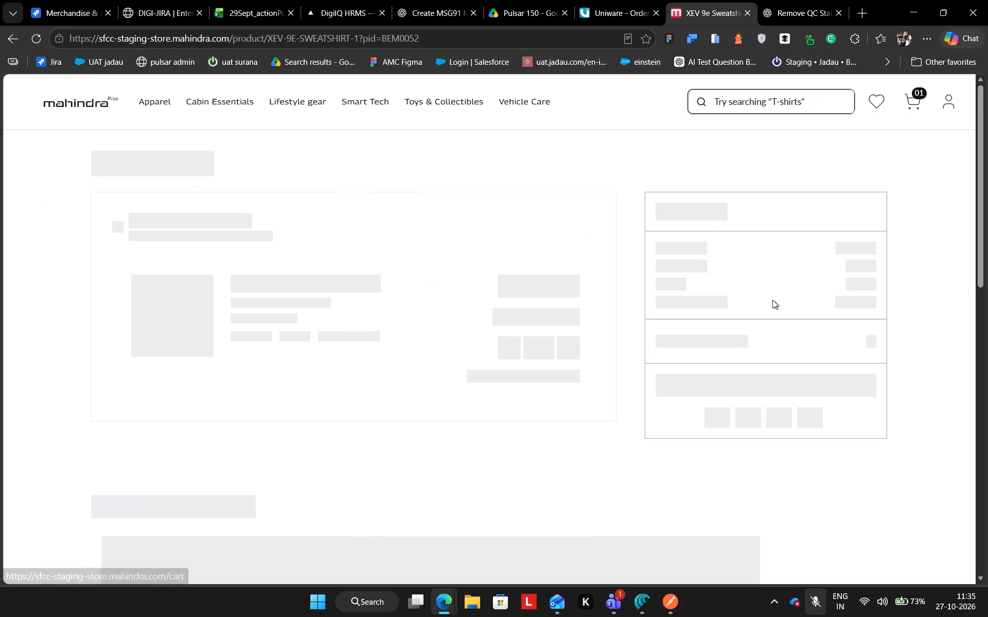
{"action": "left_click", "coordinate": [766, 355]}
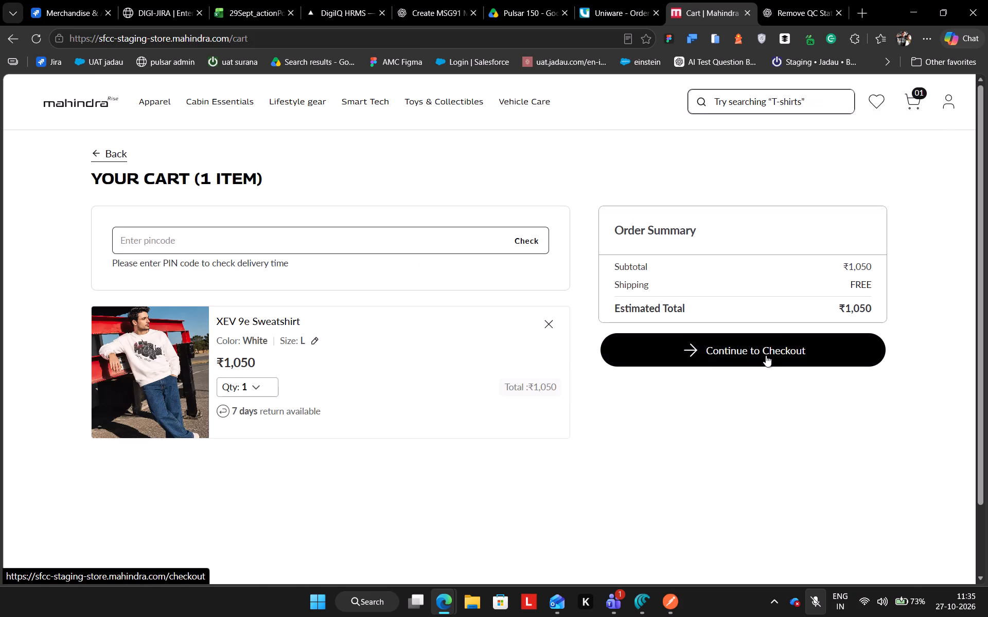